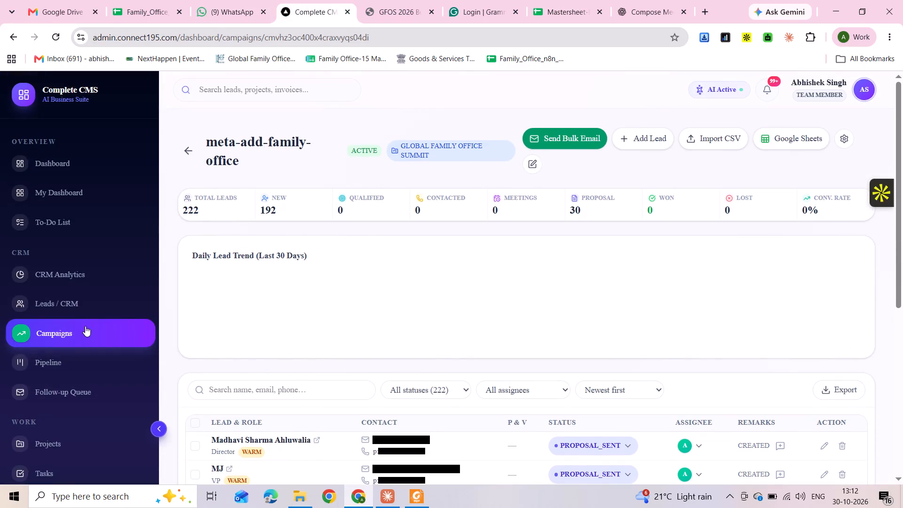
Leave the meta-add-family-office campaign for the full campaigns list and look through the listed campaigns.
left_click(85, 326)
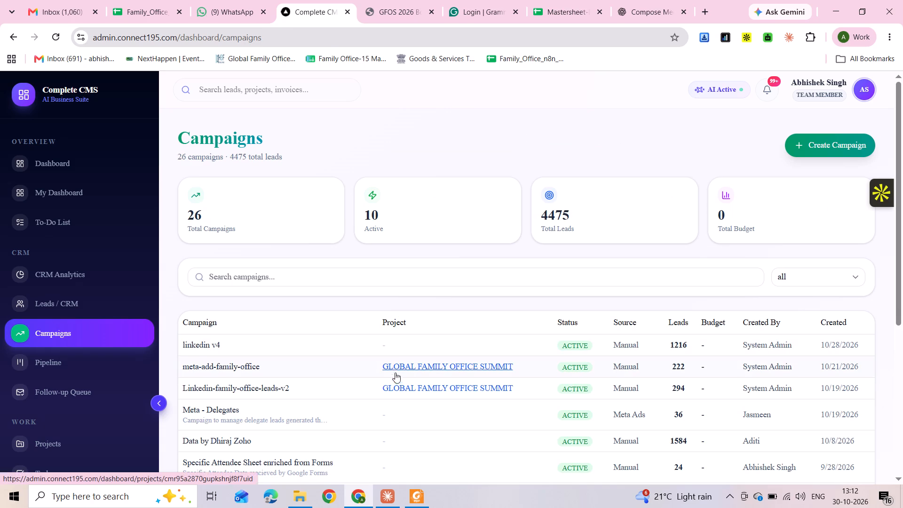
scroll(351, 392, "down", 2)
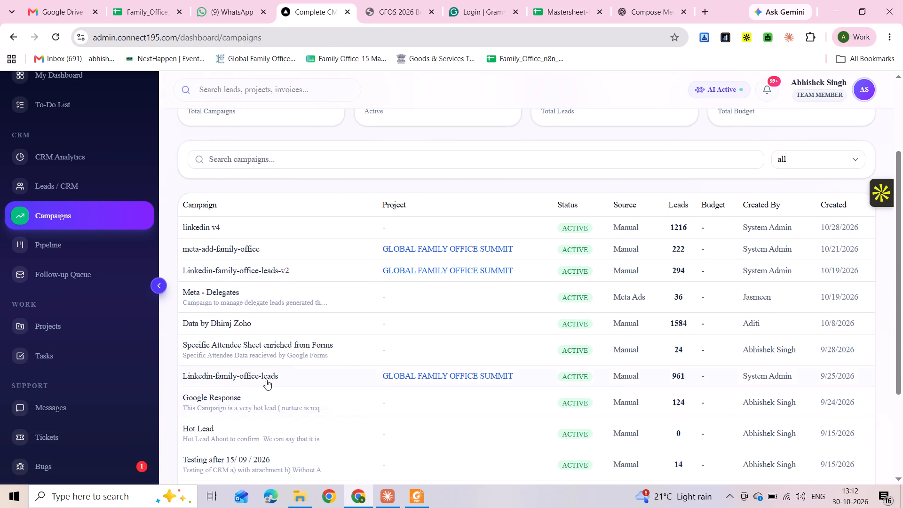
Look through the campaigns list to page 3 and open the HBF Queries campaign.
scroll(265, 377, "down", 2)
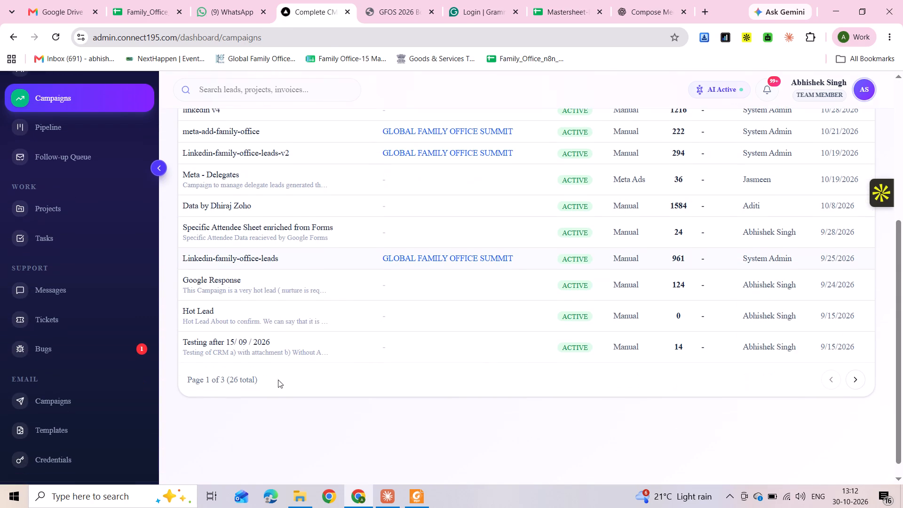
left_click(854, 381)
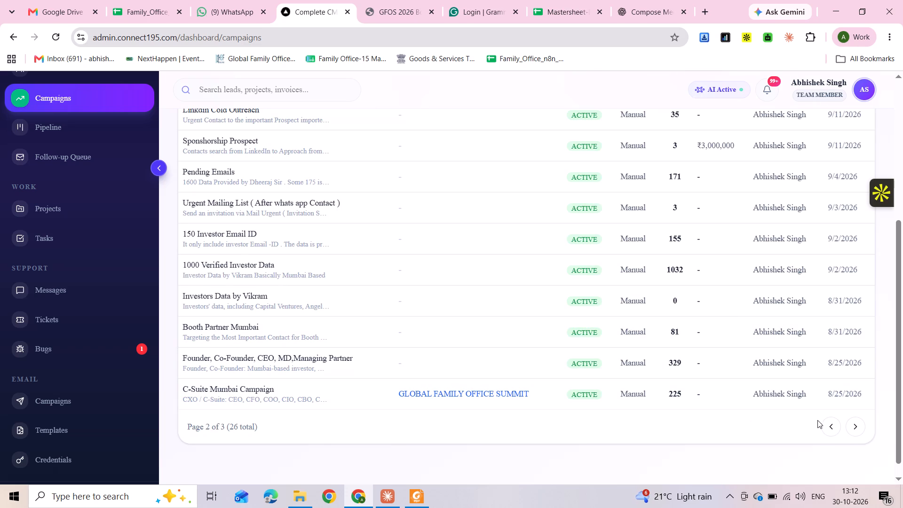
left_click(851, 429)
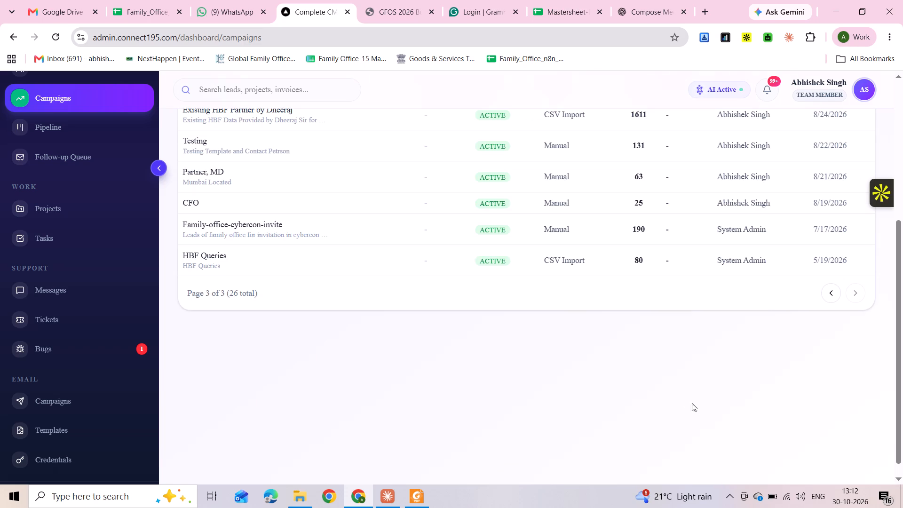
scroll(478, 360, "up", 1)
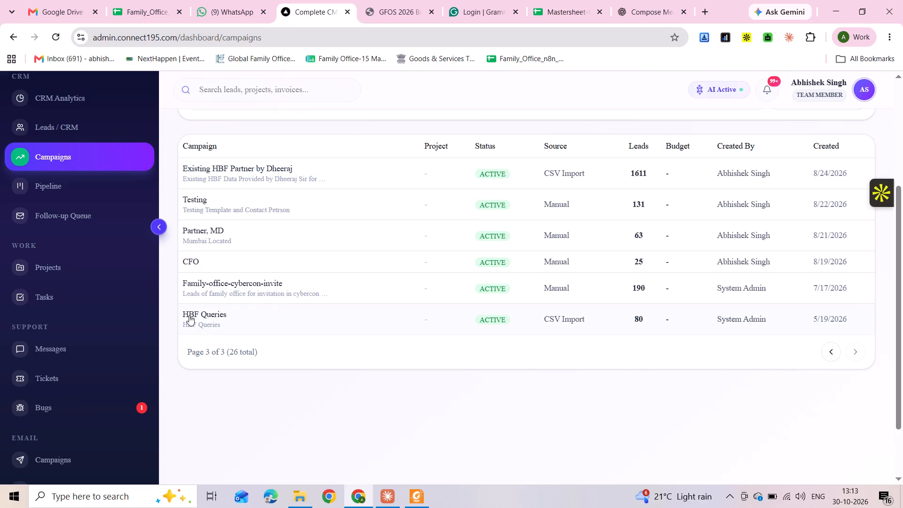
left_click(189, 315)
Examine the leads listed in the HBF Queries campaign, including their contact details and statuses.
scroll(423, 331, "down", 2)
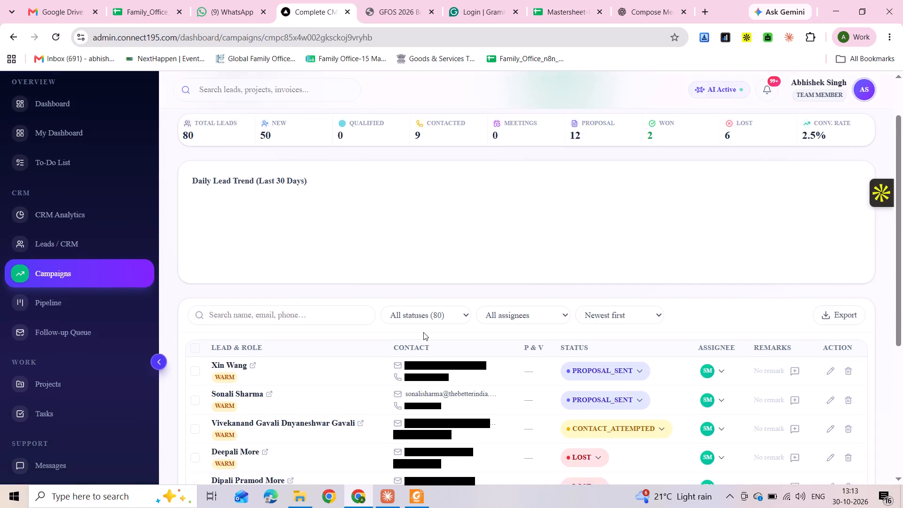
scroll(441, 334, "down", 3)
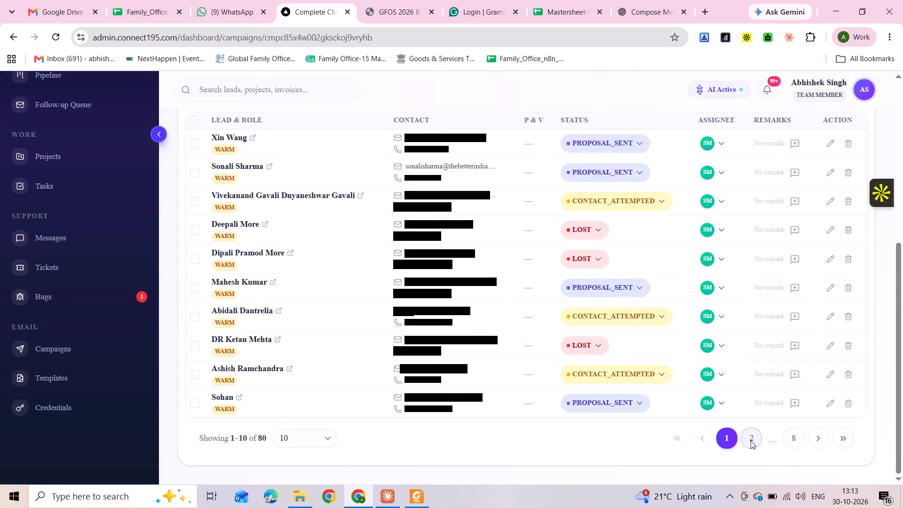
Go to page 2 of the campaign's leads and open the third lead's record, the first one with status NEW.
left_click(751, 441)
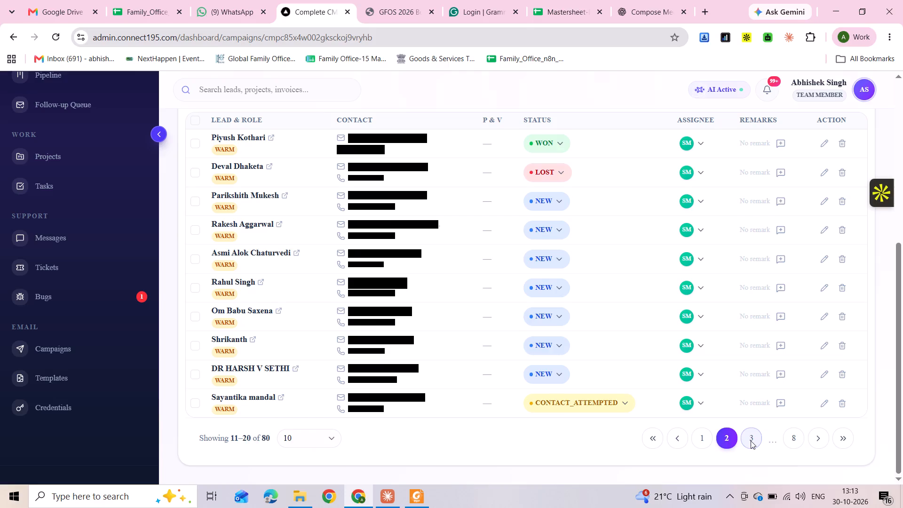
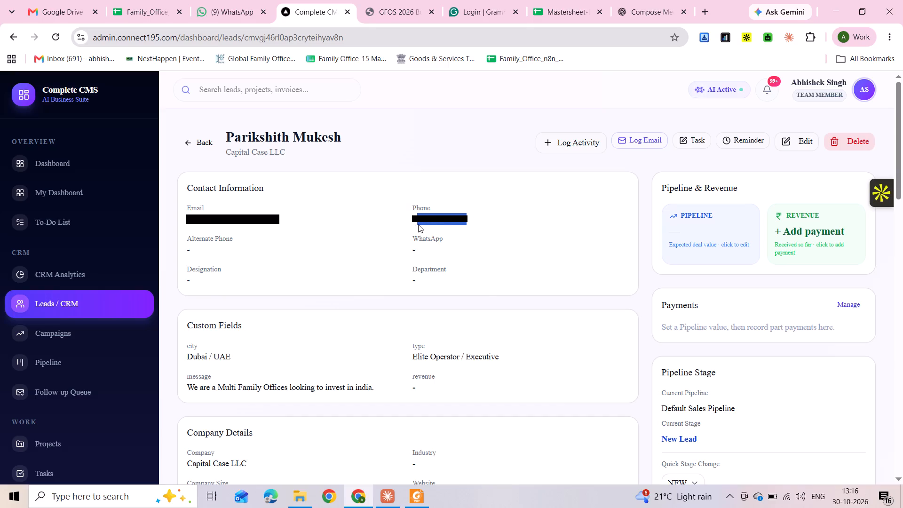
Select the whole phone number in the Capital Case LLC lead's contact information.
left_click_drag(418, 224, 409, 227)
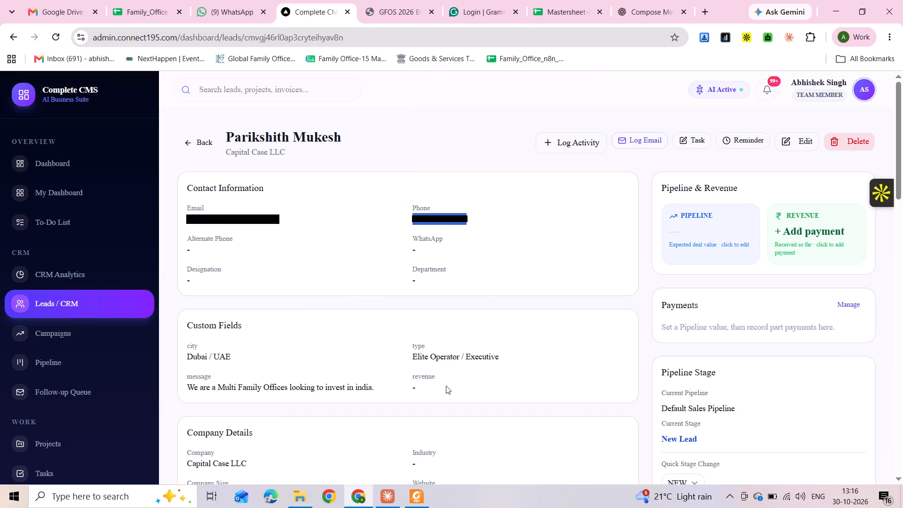
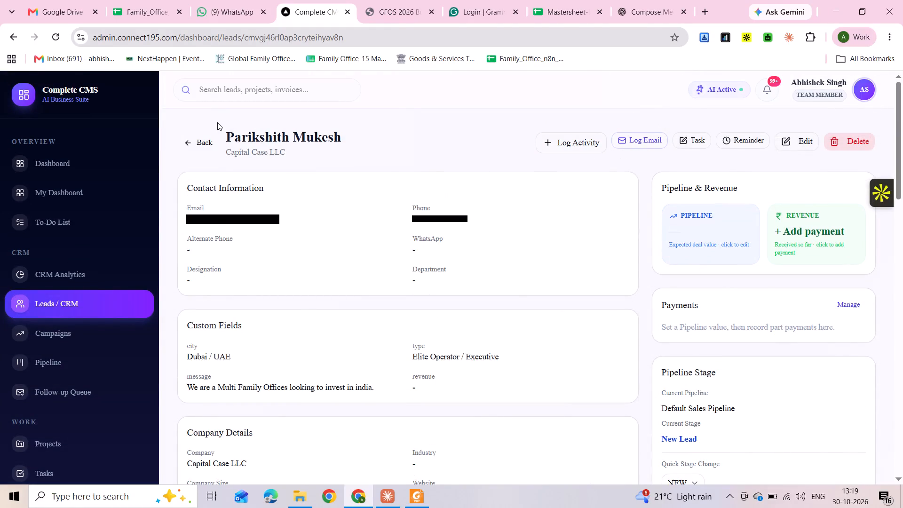
Change the Capital Case LLC lead's pipeline stage to Proposal Sent and return to its campaign.
scroll(262, 202, "down", 3)
scroll(262, 207, "up", 4)
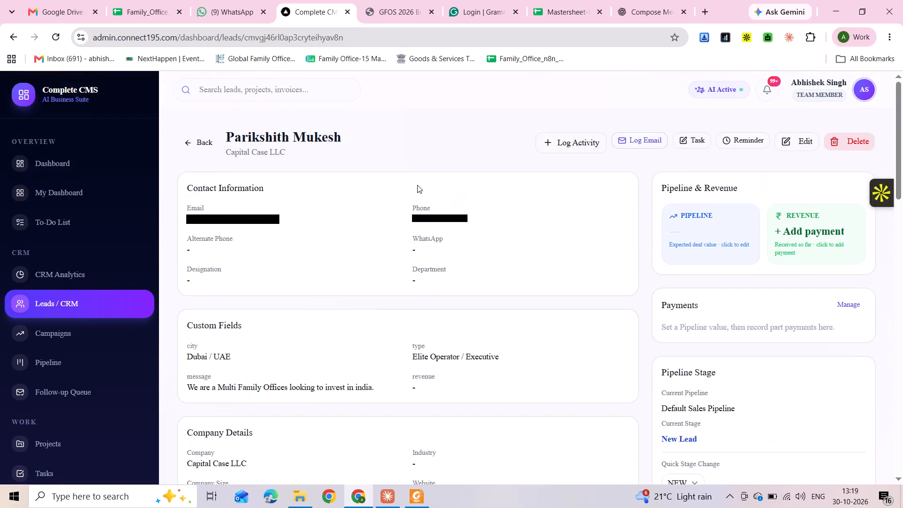
scroll(450, 219, "down", 3)
left_click(691, 307)
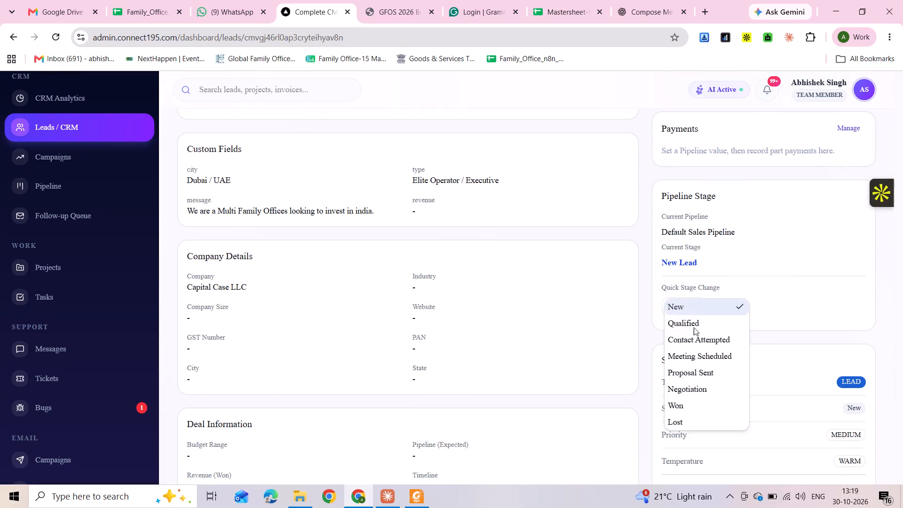
left_click(681, 370)
scroll(526, 327, "up", 11)
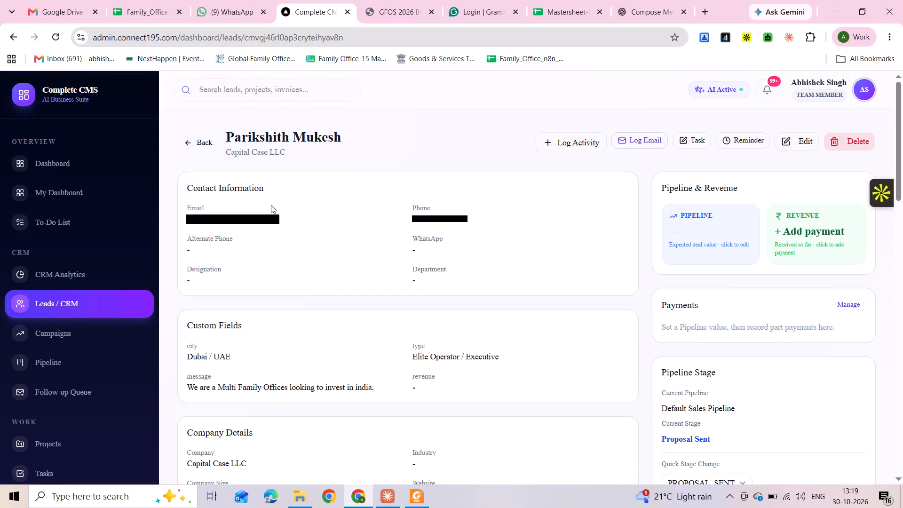
left_click(194, 153)
left_click(198, 148)
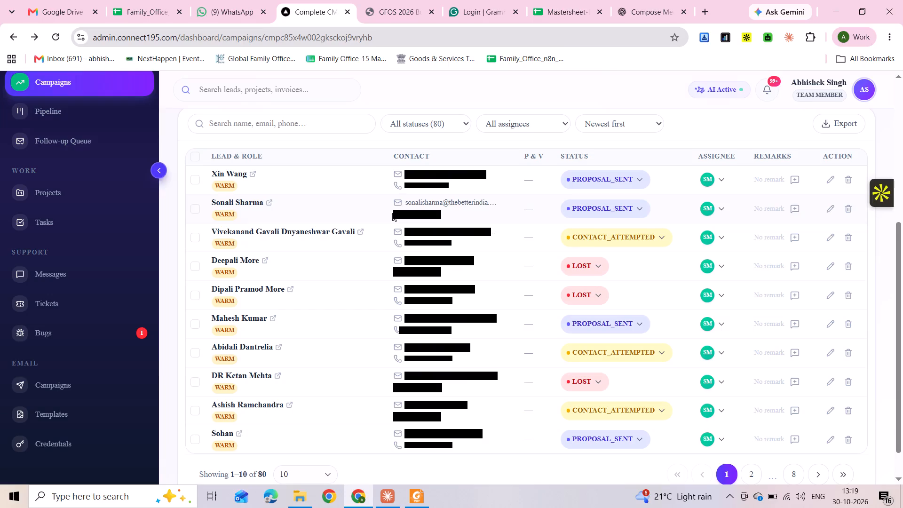
Look over the summary and leads of the linkedin v4 campaign, and return to the campaigns list.
scroll(50, 175, "up", 1)
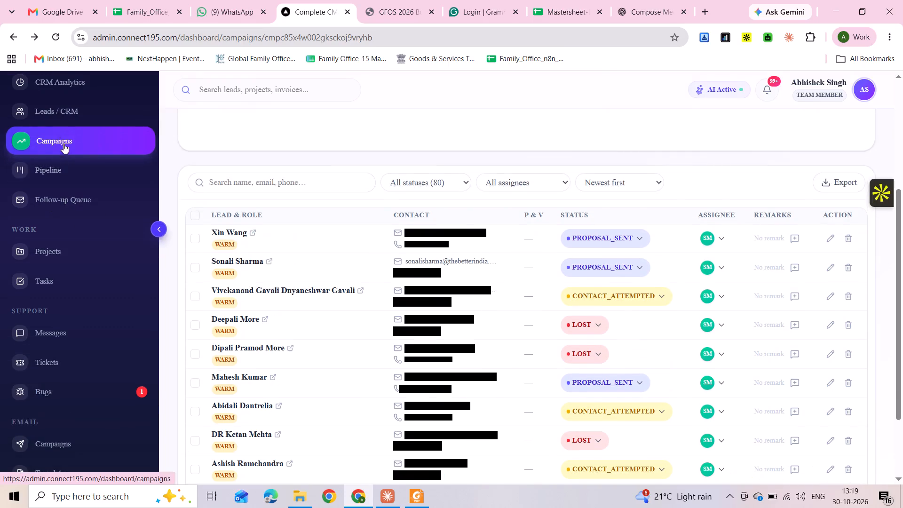
left_click(63, 143)
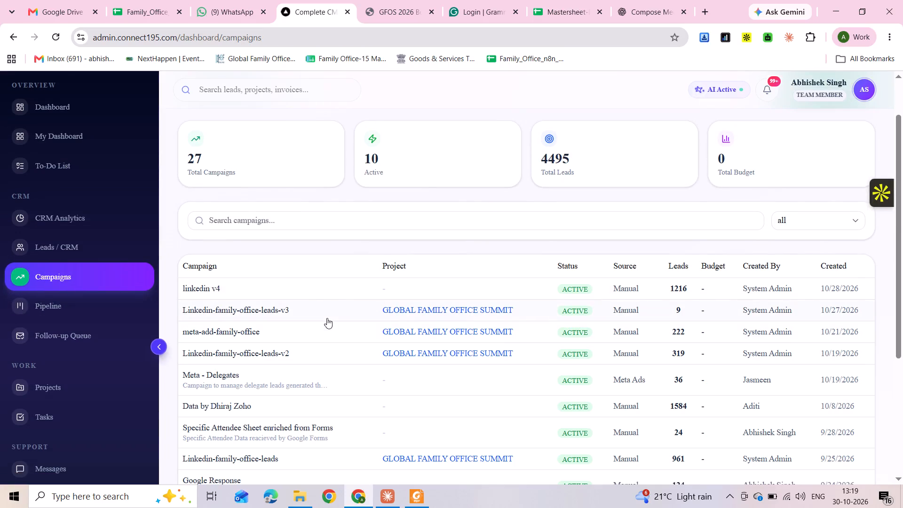
left_click(262, 288)
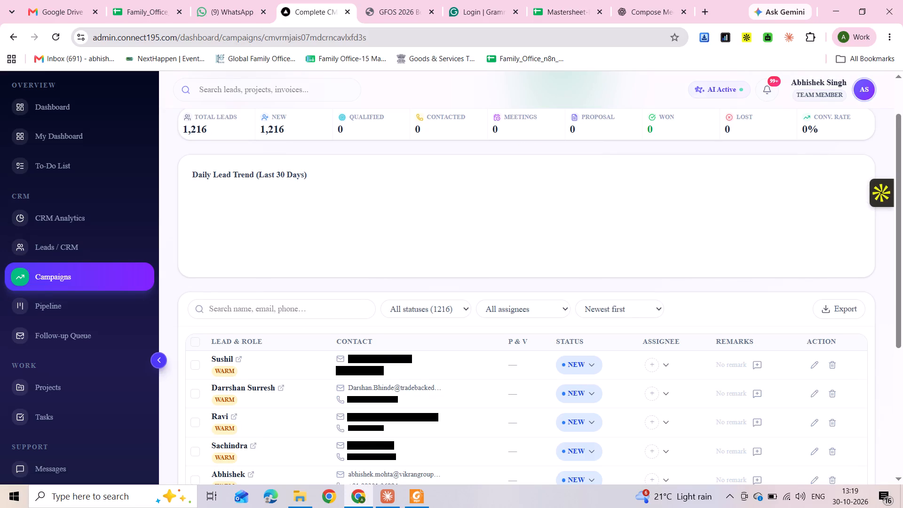
scroll(355, 316, "down", 2)
scroll(355, 316, "up", 4)
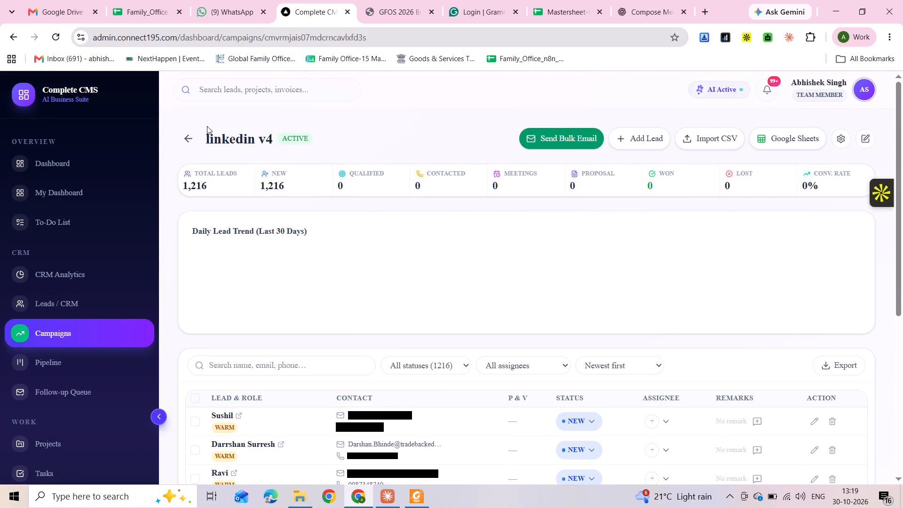
left_click(191, 137)
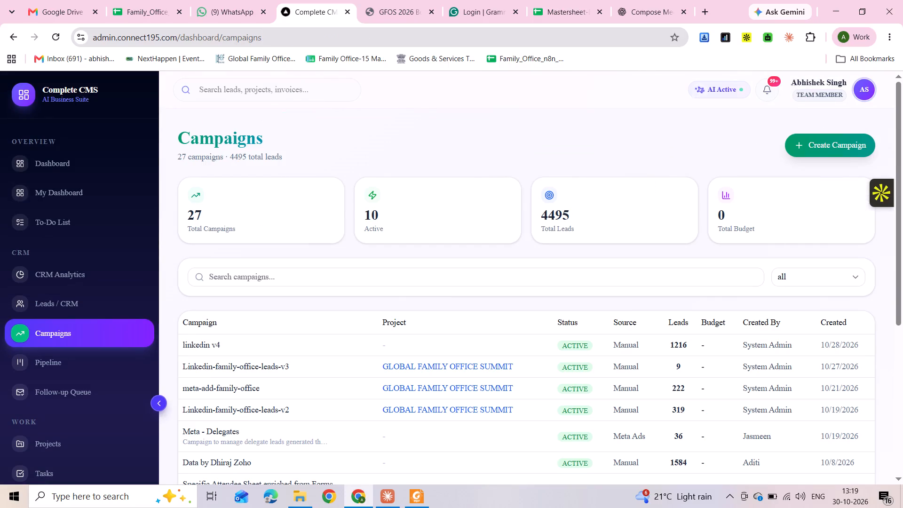
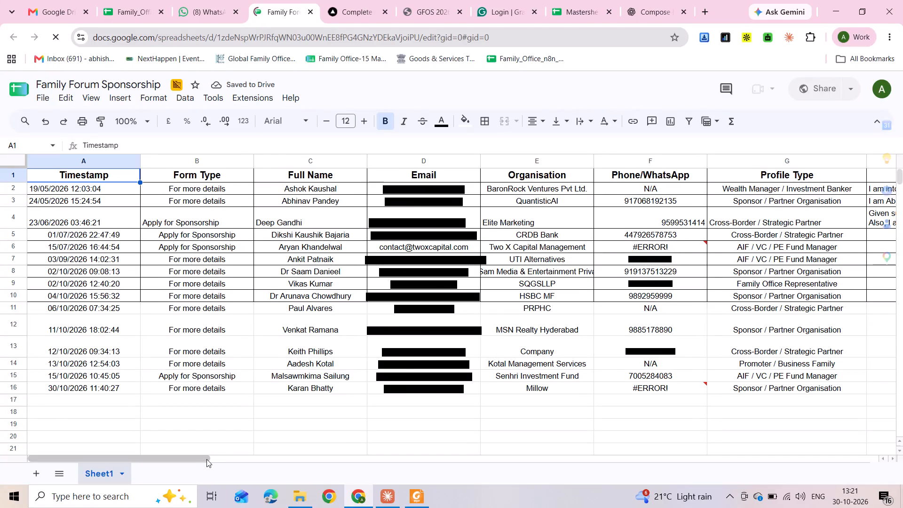
Examine the sponsorship enquiries in the Family Forum Sponsorship sheet, from the contact details and profile types across to the Introduction column.
left_click(203, 460)
left_click_drag(203, 460, 214, 456)
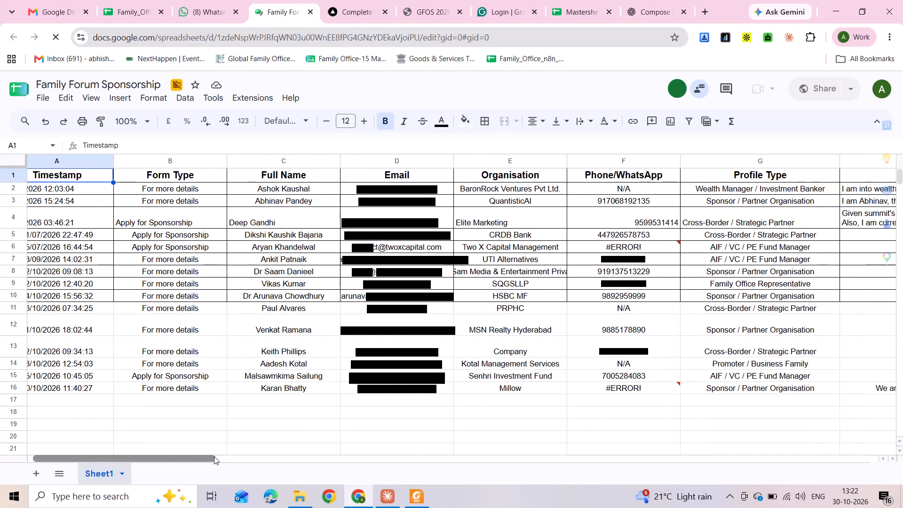
left_click_drag(214, 456, 248, 463)
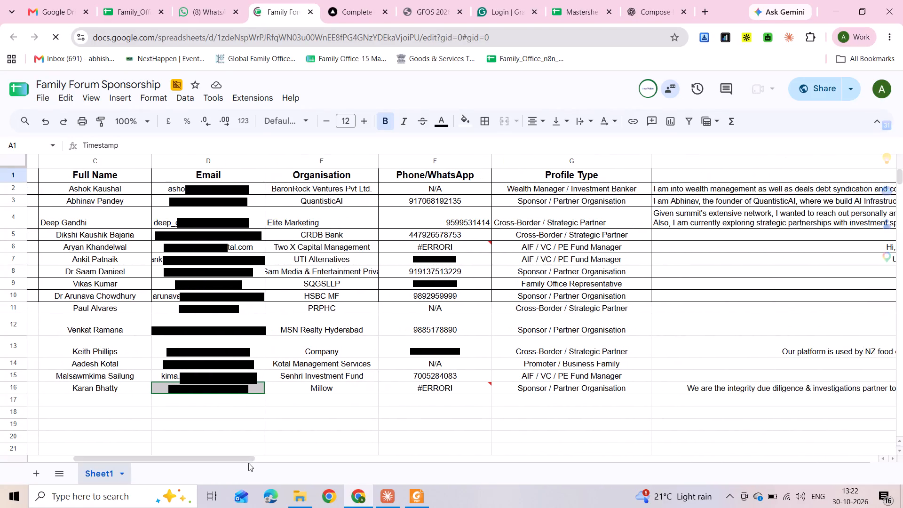
left_click_drag(231, 457, 183, 460)
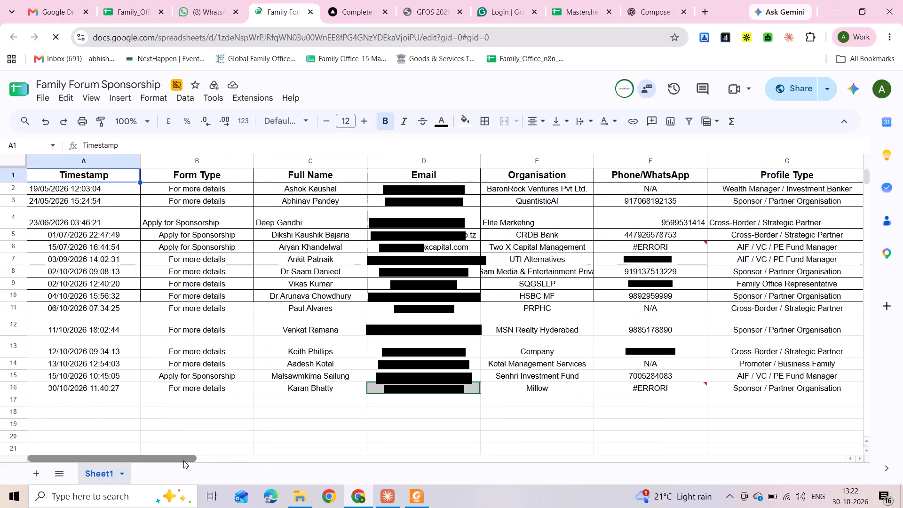
left_click_drag(183, 460, 170, 458)
left_click(312, 429)
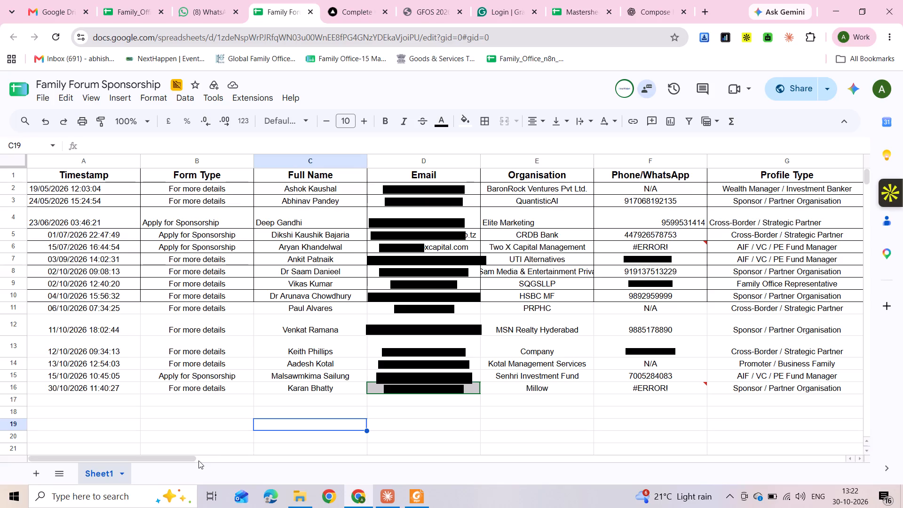
left_click(414, 416)
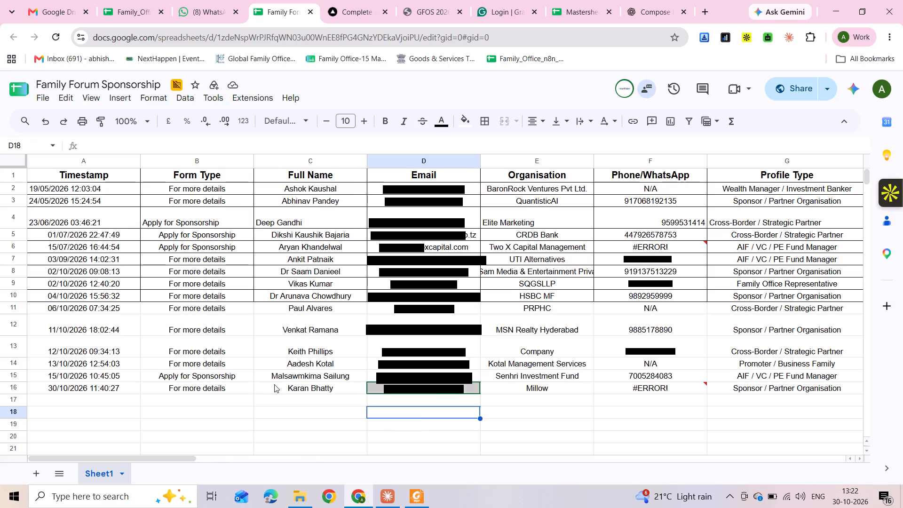
left_click(391, 375)
left_click(417, 411)
left_click_drag(185, 459, 339, 465)
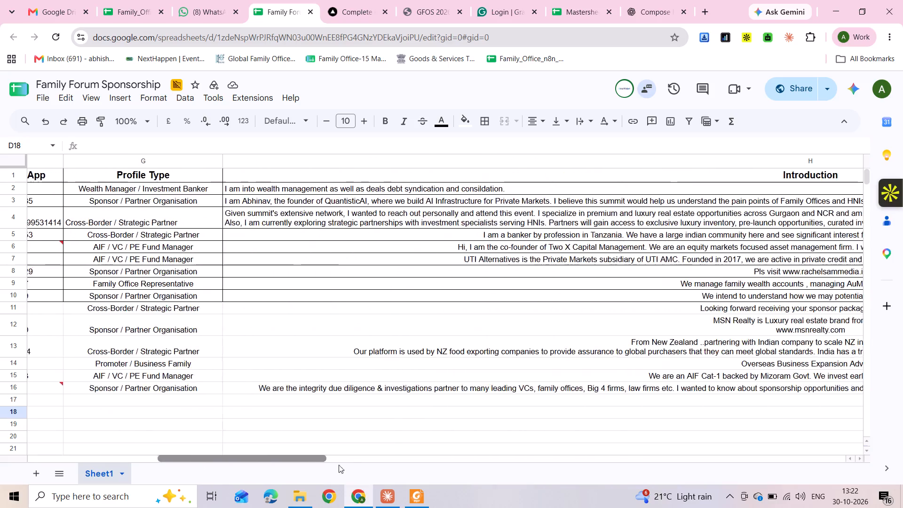
left_click_drag(339, 465, 357, 460)
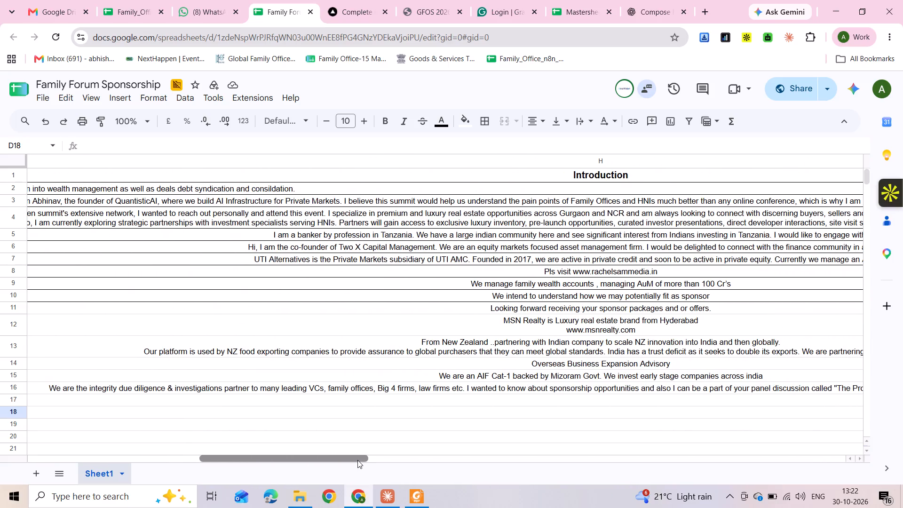
left_click_drag(357, 460, 377, 457)
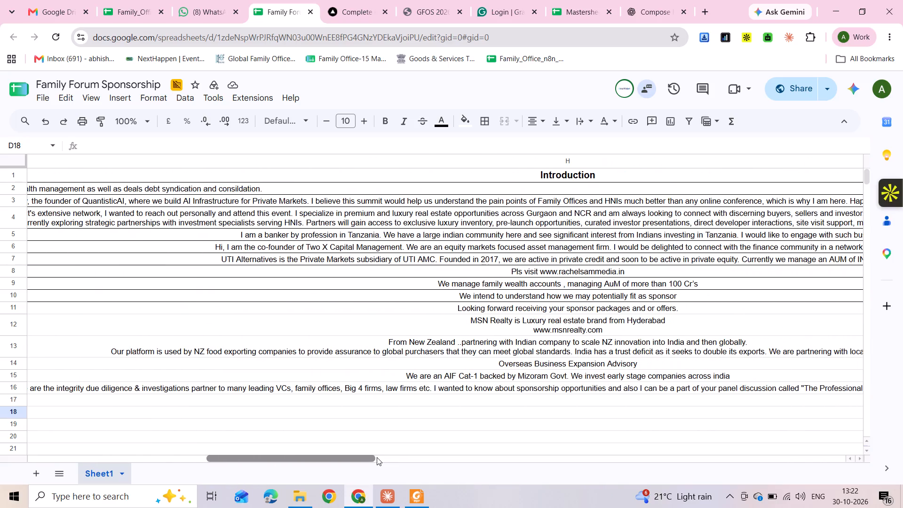
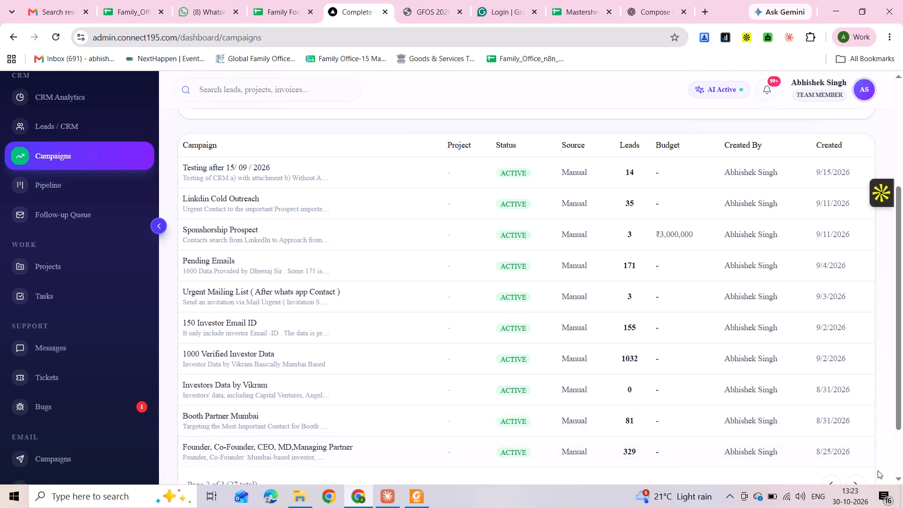
Open the HBF Queries campaign from the last page of the campaign list and show the second page of its leads.
scroll(878, 470, "down", 3)
left_click(856, 405)
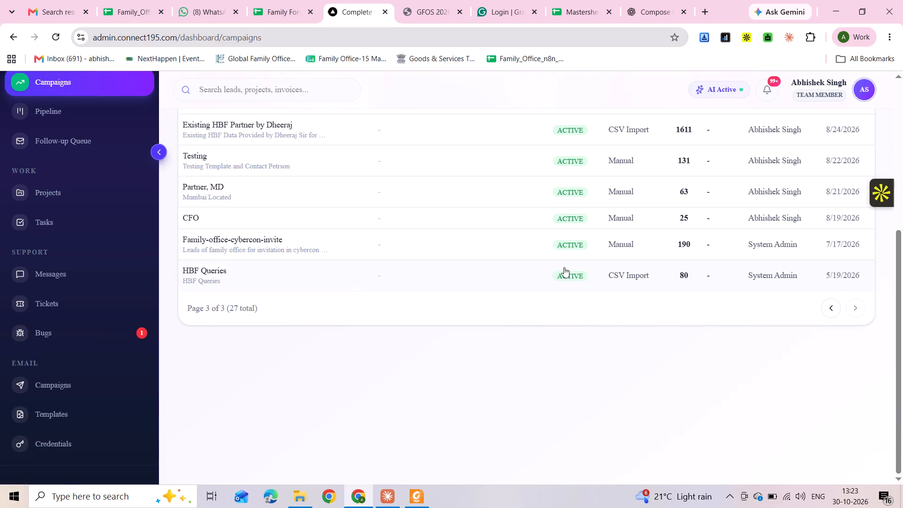
left_click(223, 275)
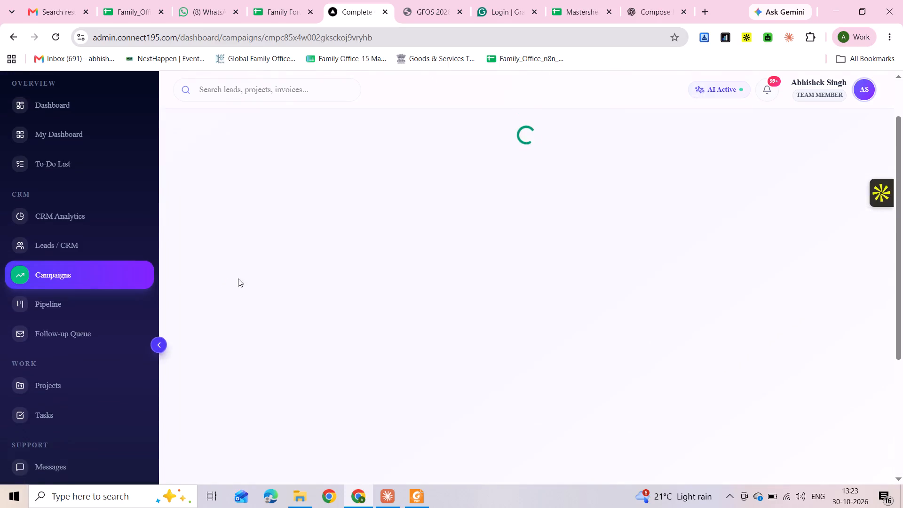
scroll(522, 338, "down", 3)
scroll(607, 354, "down", 3)
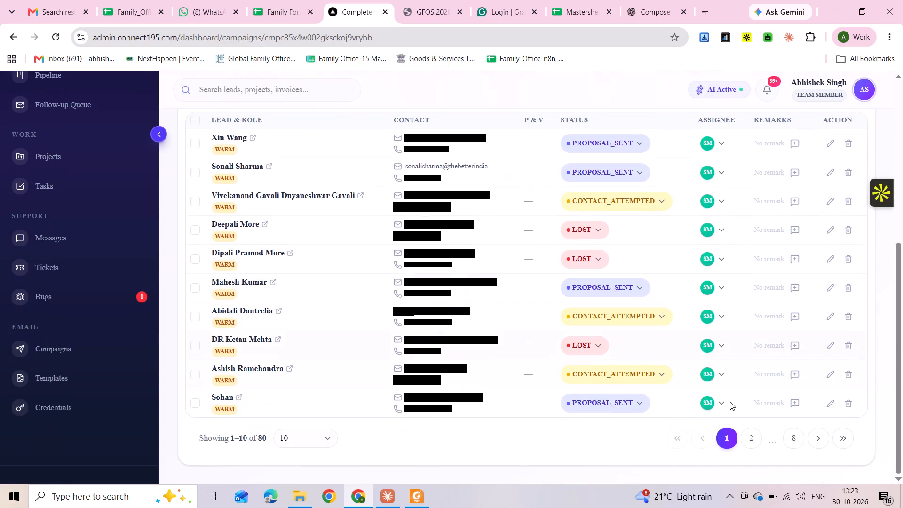
left_click(752, 435)
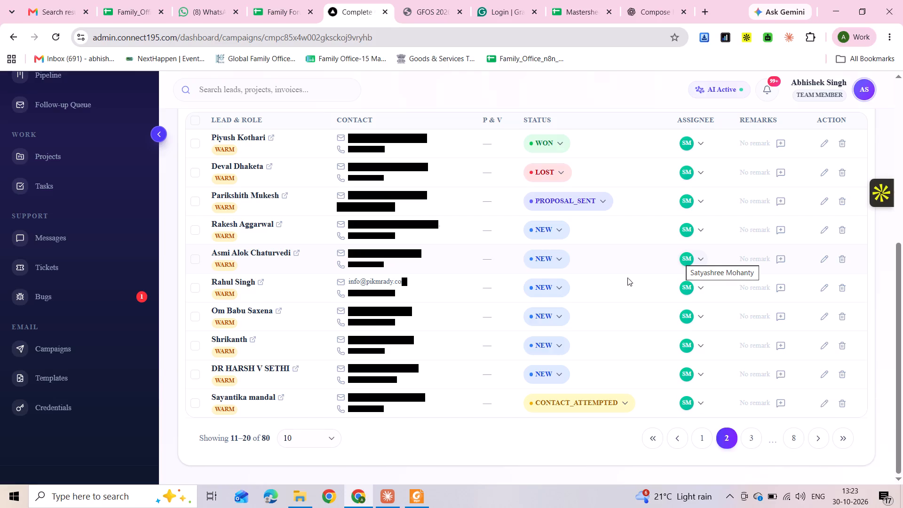
Open the fourth lead on this page, from aicloudnx, and examine its contact, custom field, company, deal and status details.
left_click(253, 224)
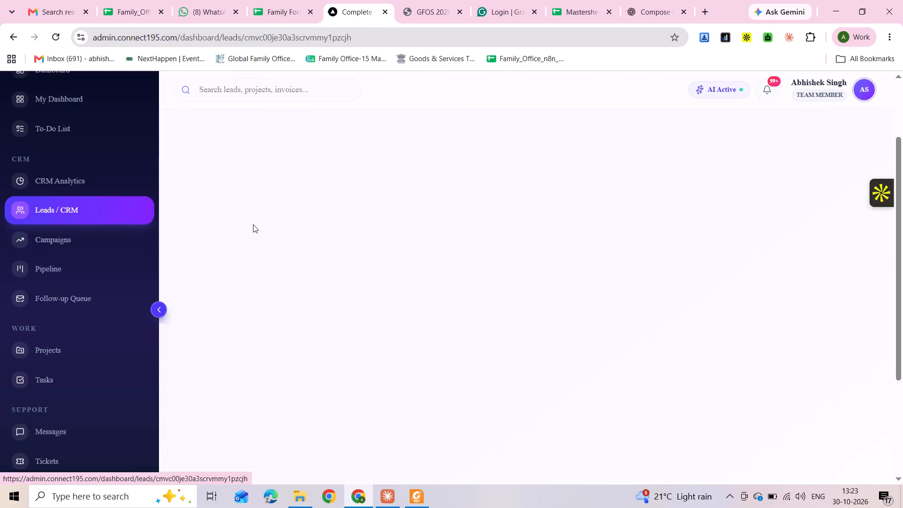
scroll(436, 309, "down", 5)
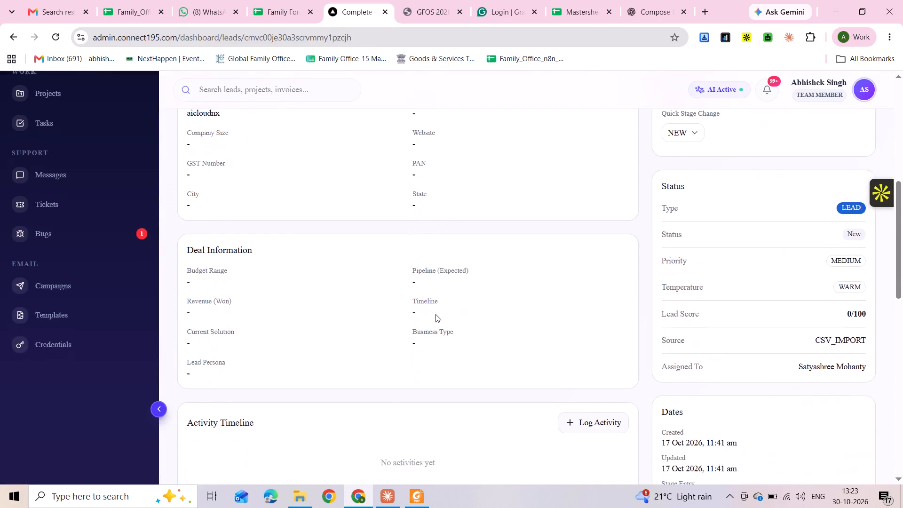
scroll(436, 314, "down", 5)
scroll(435, 329, "up", 7)
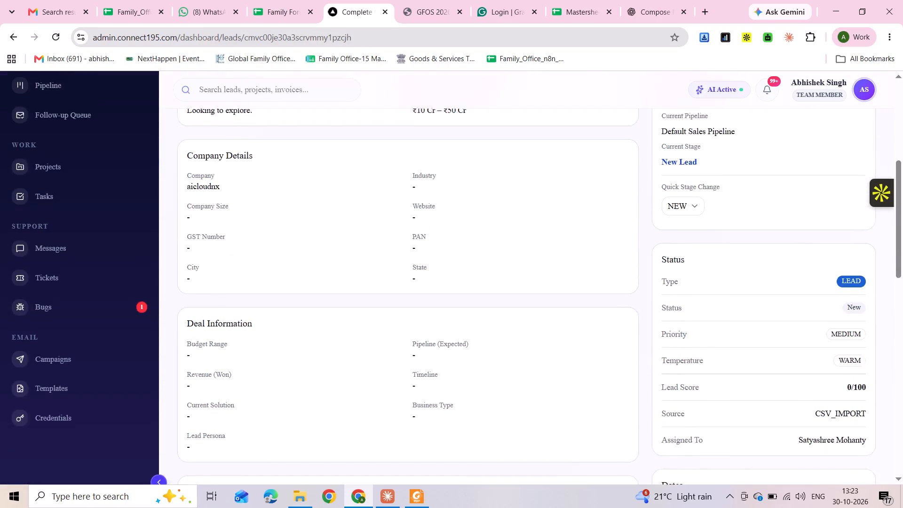
scroll(437, 333, "up", 1)
scroll(404, 364, "up", 2)
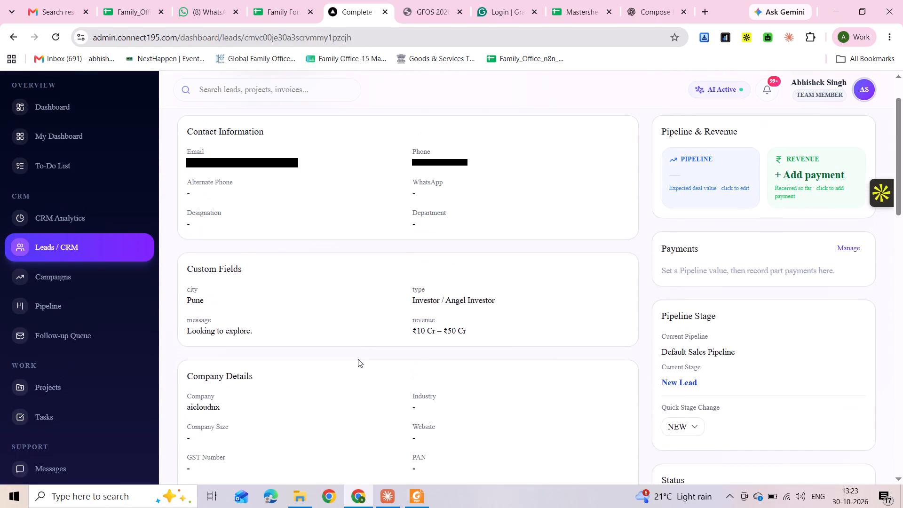
scroll(342, 403, "up", 4)
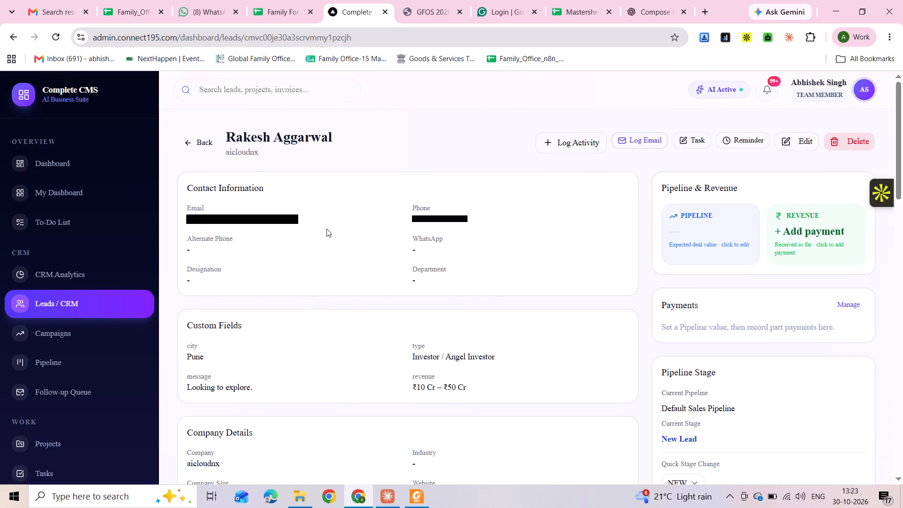
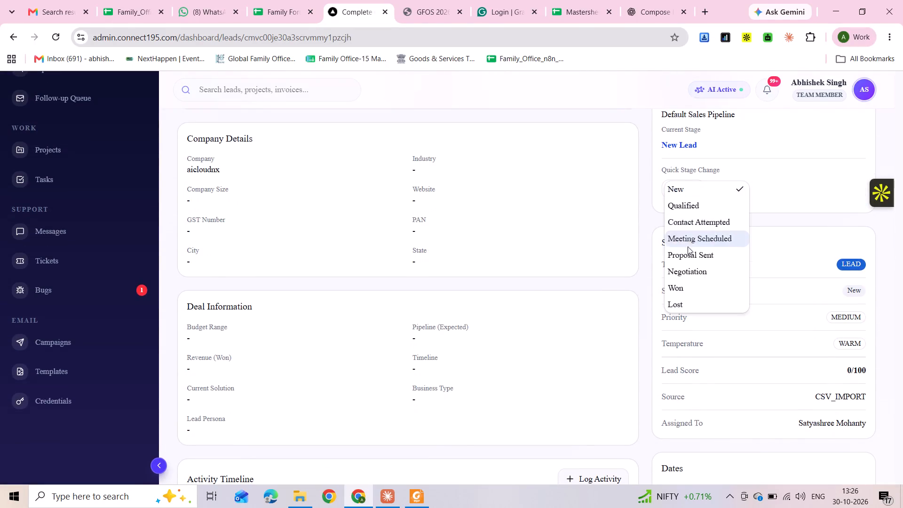
Change the aicloudnx lead's pipeline stage to Proposal Sent and return to its campaign's lead list.
left_click(691, 254)
scroll(566, 362, "up", 7)
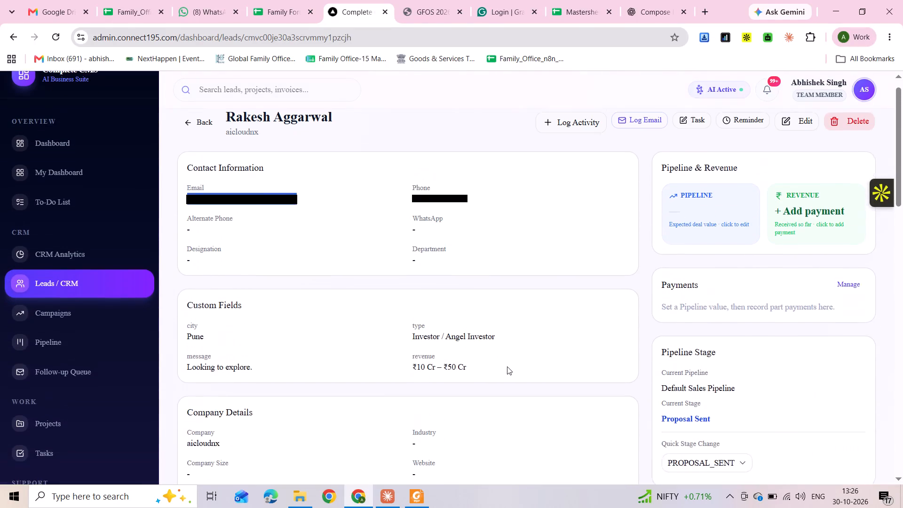
scroll(349, 369, "up", 5)
left_click(192, 148)
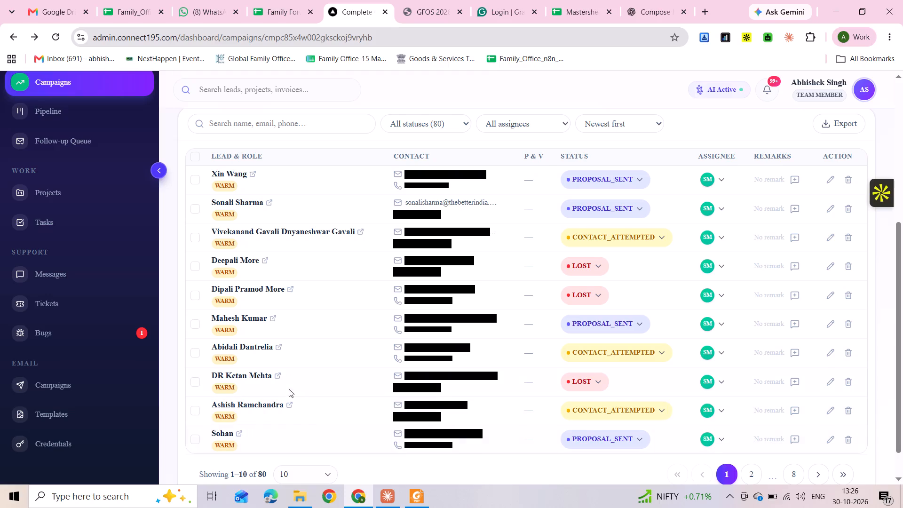
Show the second page of the open campaign's leads to check their pipeline stages.
scroll(630, 445, "down", 1)
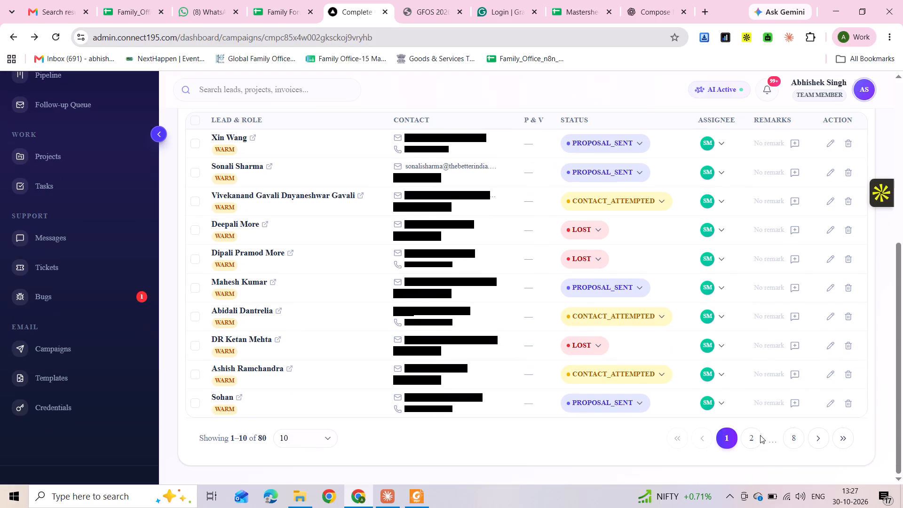
left_click(754, 438)
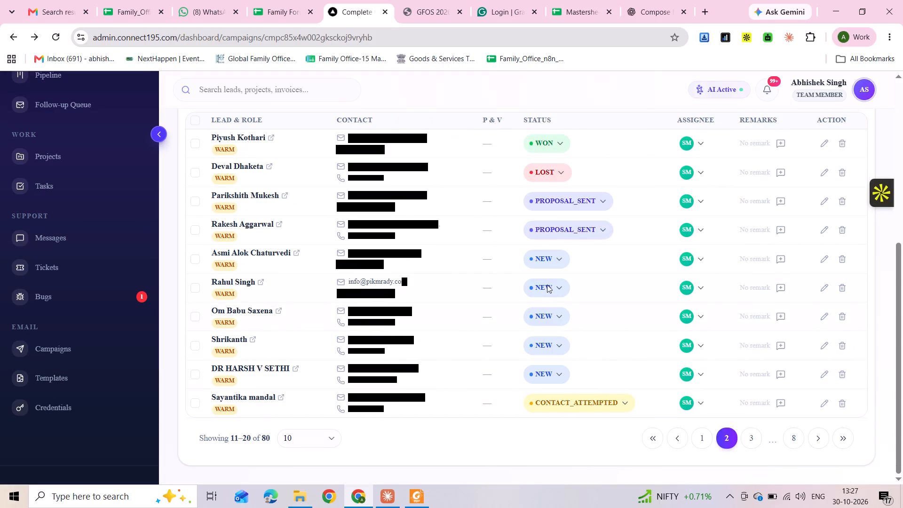
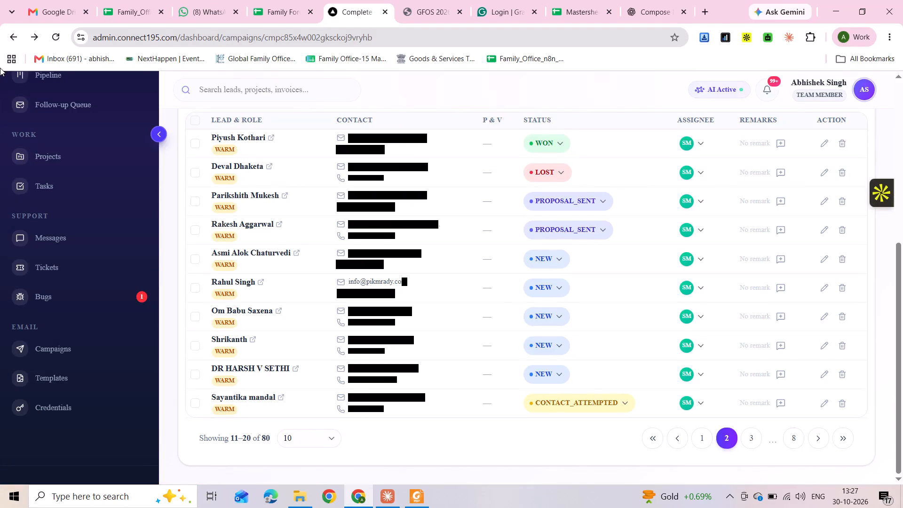
Open the fifth lead on the second page, from Shivalik Investment Fund, and review its details.
left_click(255, 252)
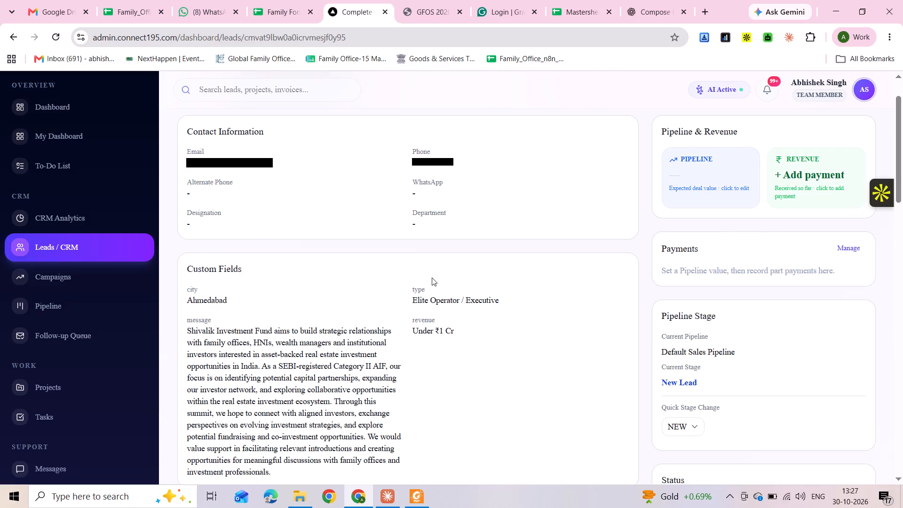
scroll(427, 355, "up", 2)
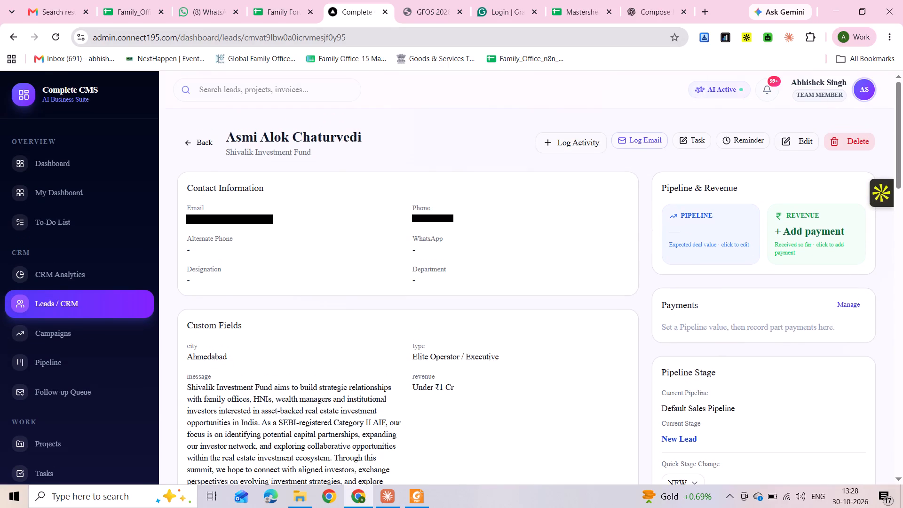
Switch to the Mastersheet-Family Office 2026 spreadsheet and look through the Confirmed Speaker columns as far as Topic.
left_click(577, 6)
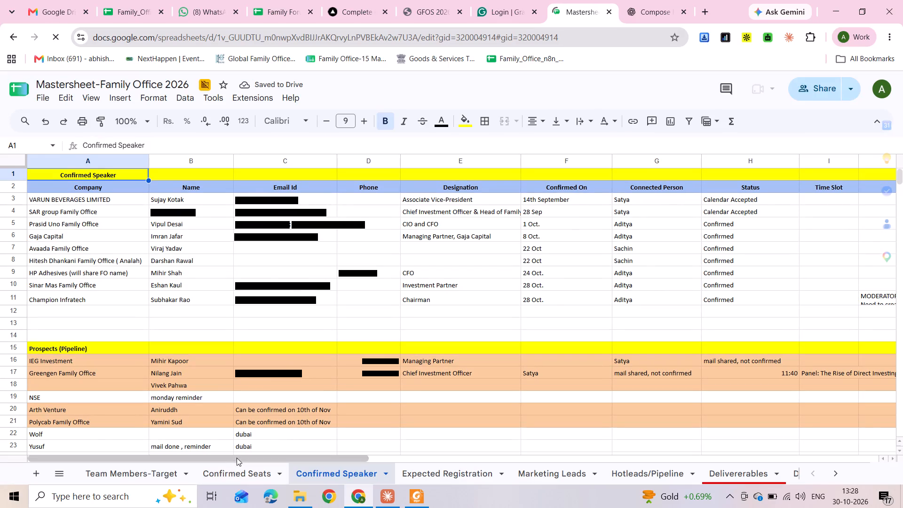
left_click_drag(237, 458, 280, 460)
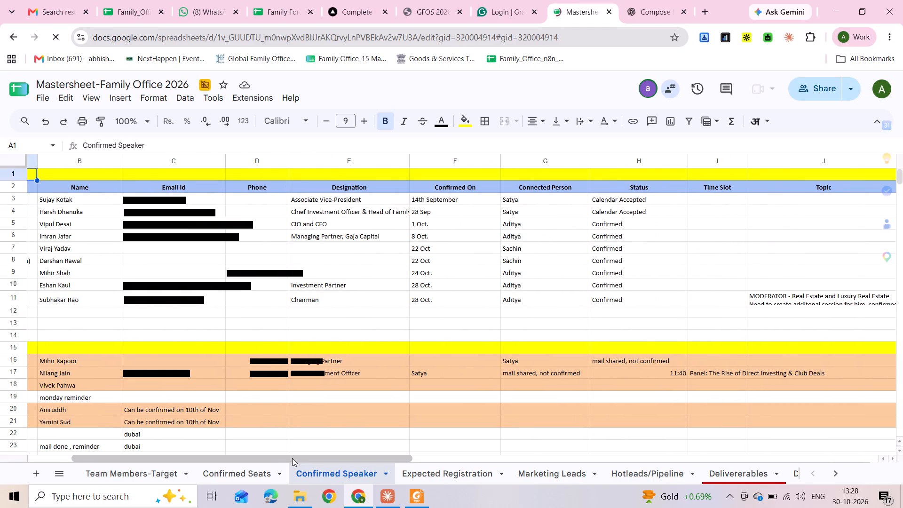
left_click_drag(292, 458, 340, 457)
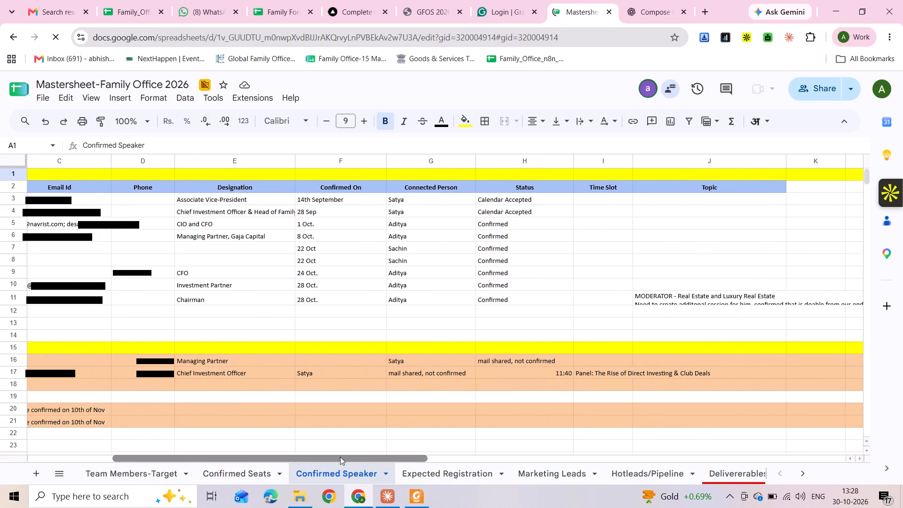
left_click_drag(340, 457, 379, 461)
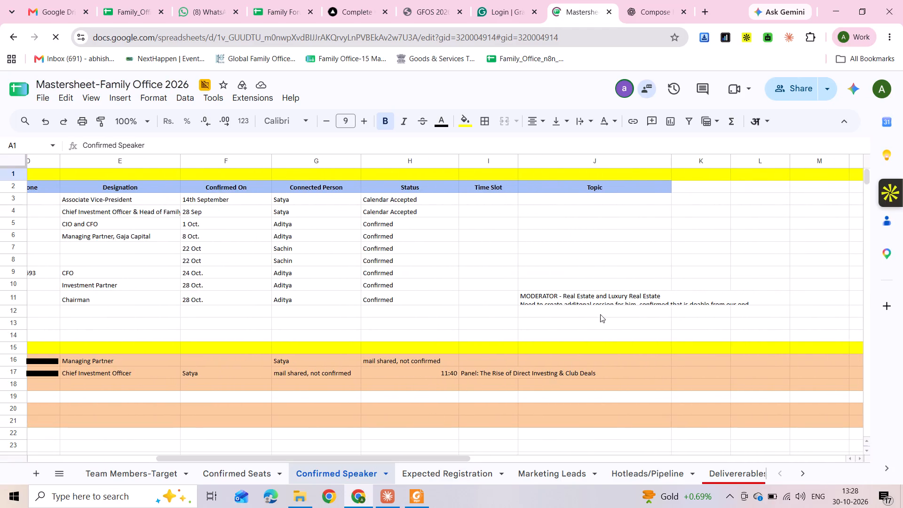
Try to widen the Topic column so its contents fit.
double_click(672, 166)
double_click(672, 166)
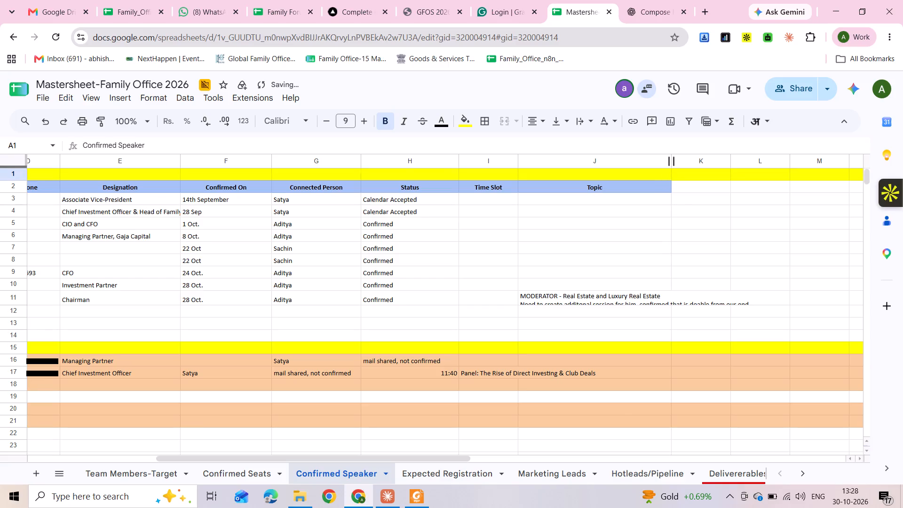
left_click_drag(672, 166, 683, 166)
Select the Topic note in the Champion Infratech row and review that speaker list back to the Company column.
left_click(634, 296)
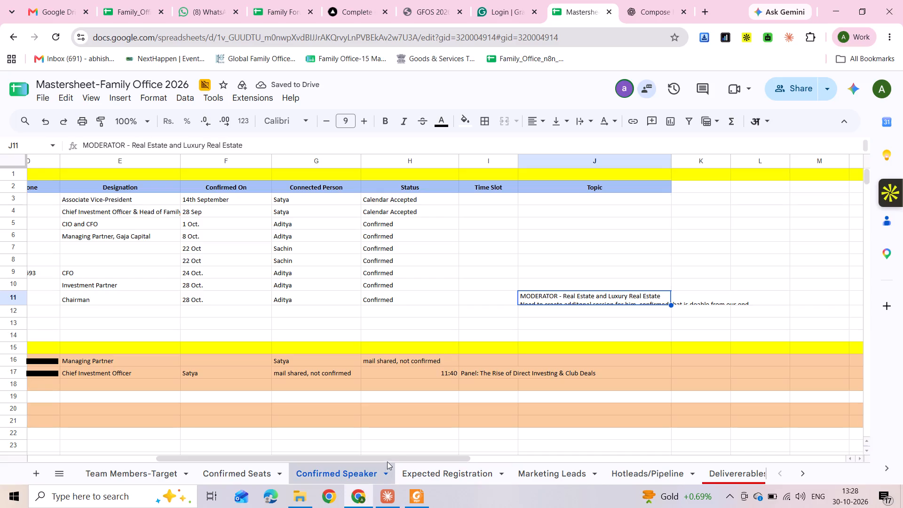
left_click_drag(389, 457, 350, 459)
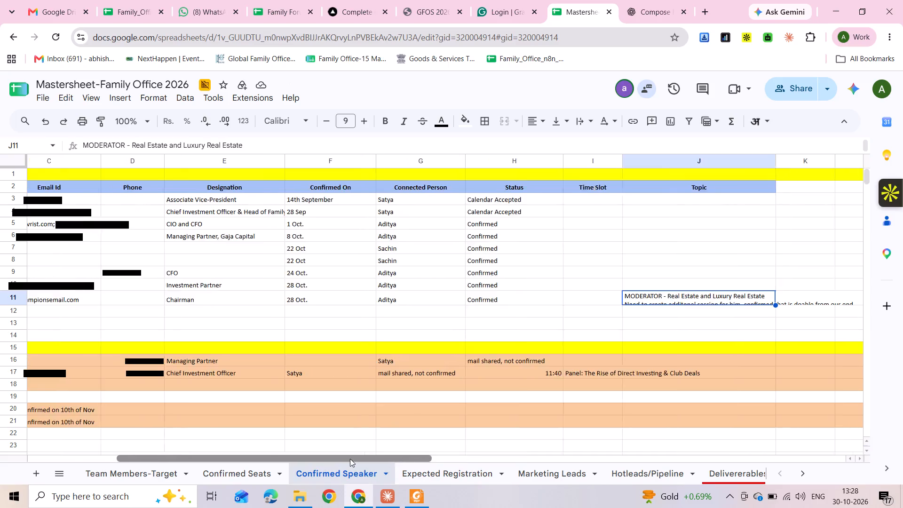
left_click_drag(350, 459, 204, 452)
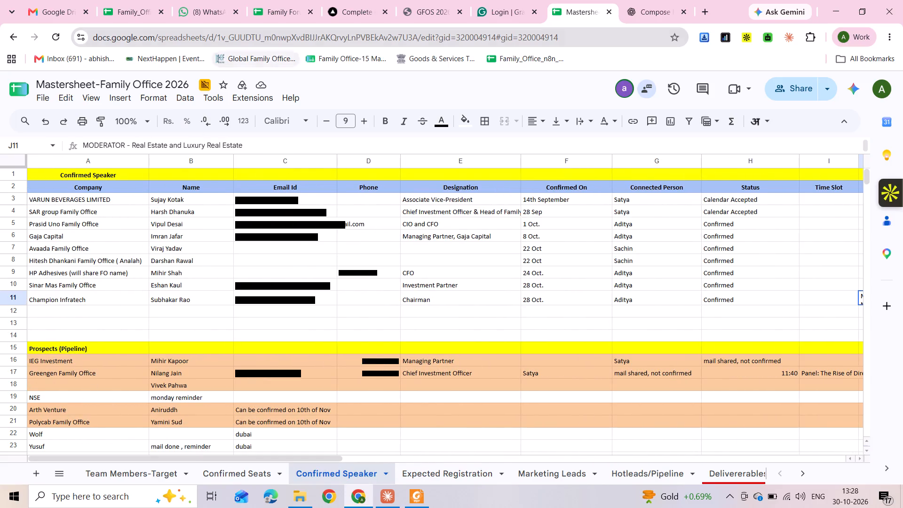
Recheck the Shivalik Investment Fund lead in the CRM and return to the Confirmed Speaker sheet.
left_click(350, 6)
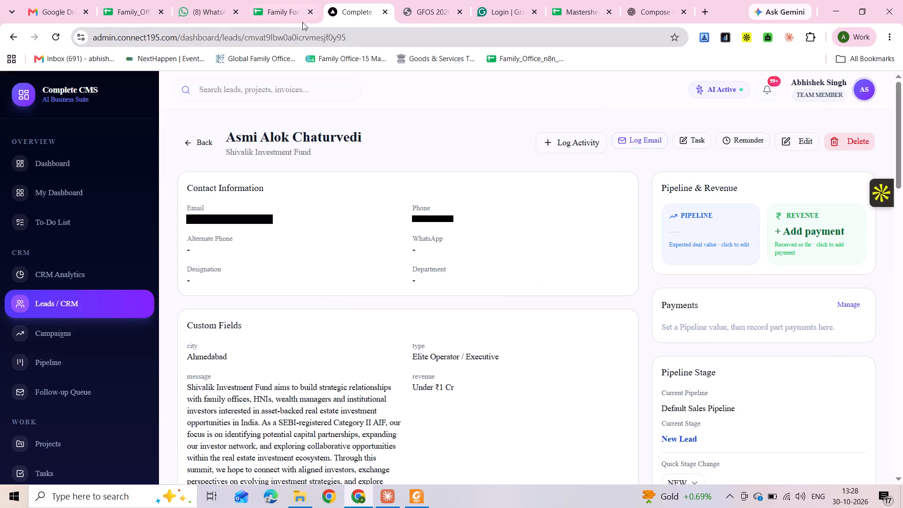
left_click(592, 4)
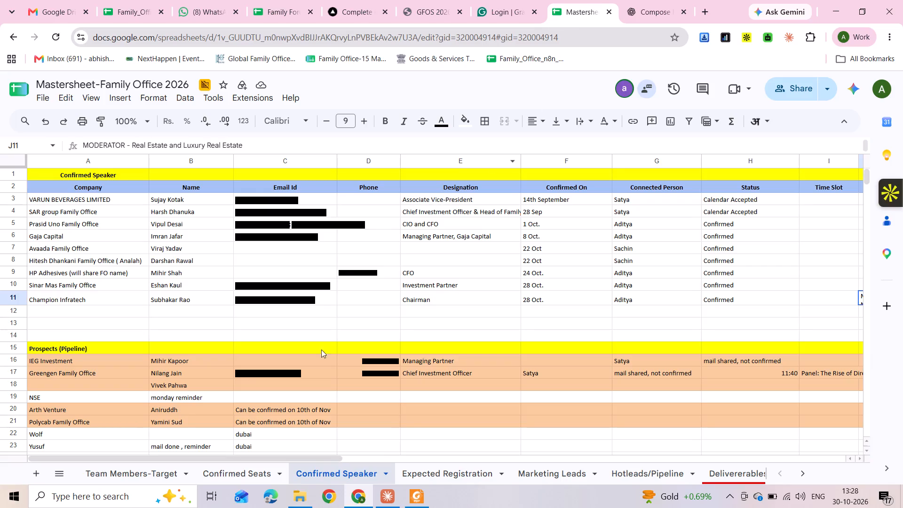
Open the Confirmed Seats sheet of the Mastersheet and look over the paid seat bookings.
left_click(254, 475)
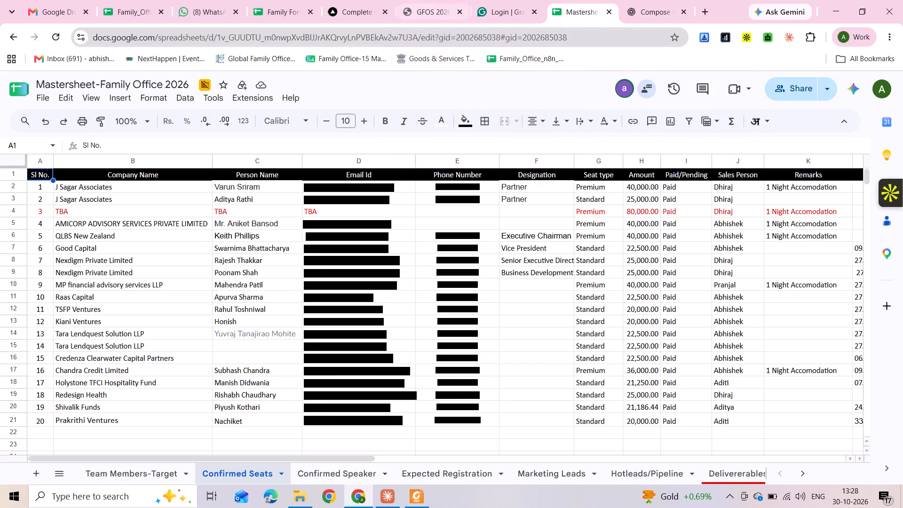
Switch to the Family Forum Sponsorship spreadsheet, review the enquiries from Introduction back to Form Type, and select the Millow row's email.
left_click(273, 18)
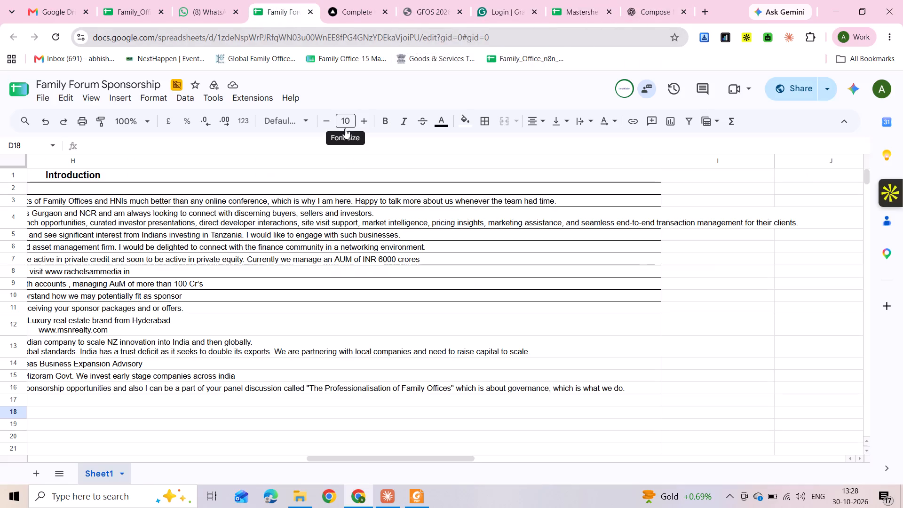
left_click_drag(328, 459, 165, 466)
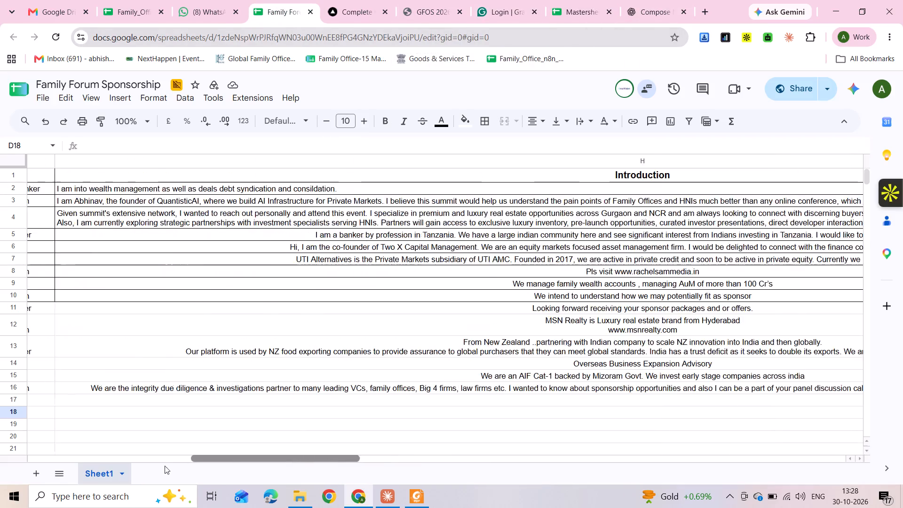
left_click_drag(165, 466, 201, 453)
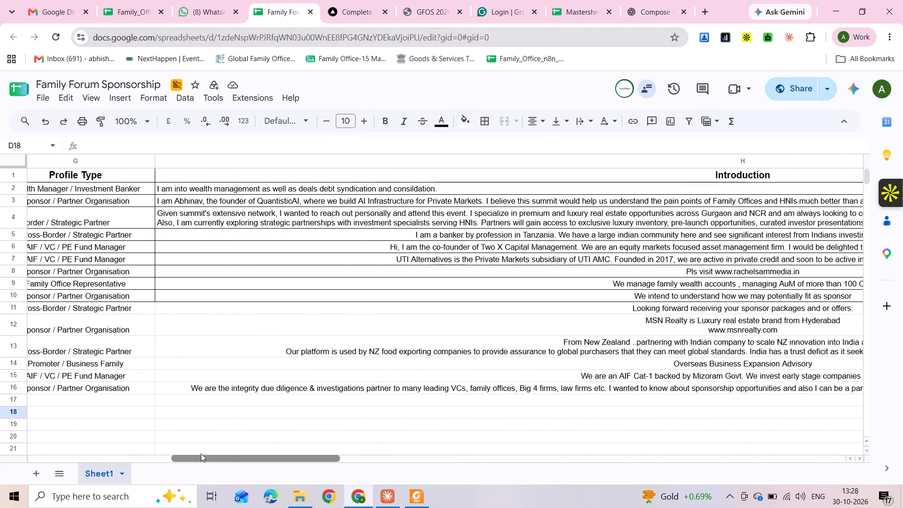
left_click_drag(201, 453, 220, 452)
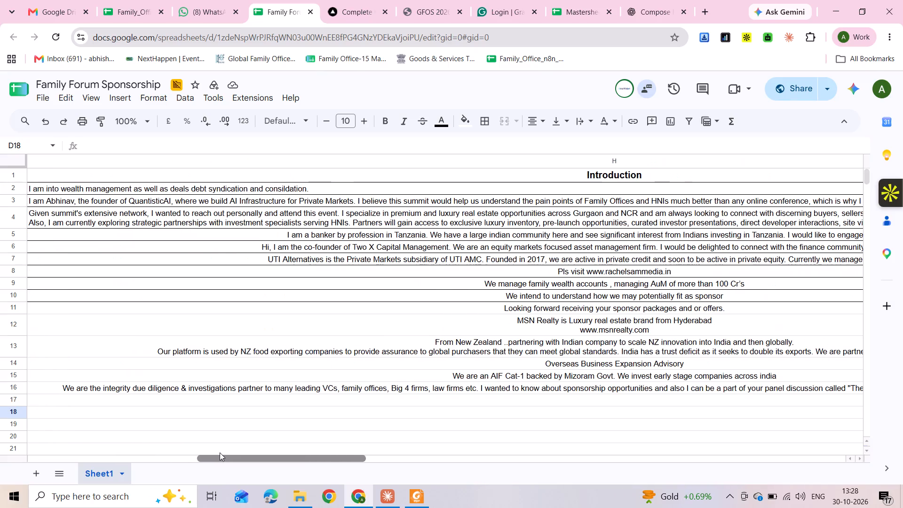
left_click_drag(220, 452, 163, 456)
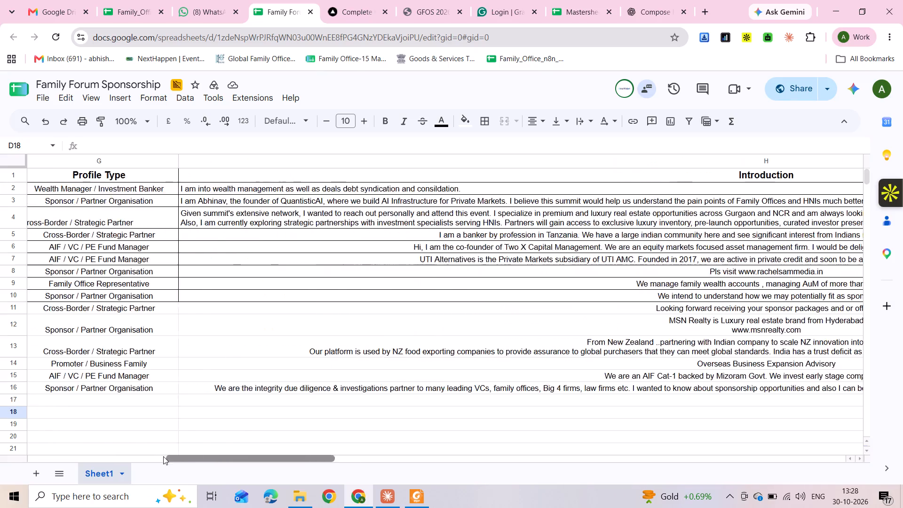
left_click_drag(163, 456, 88, 459)
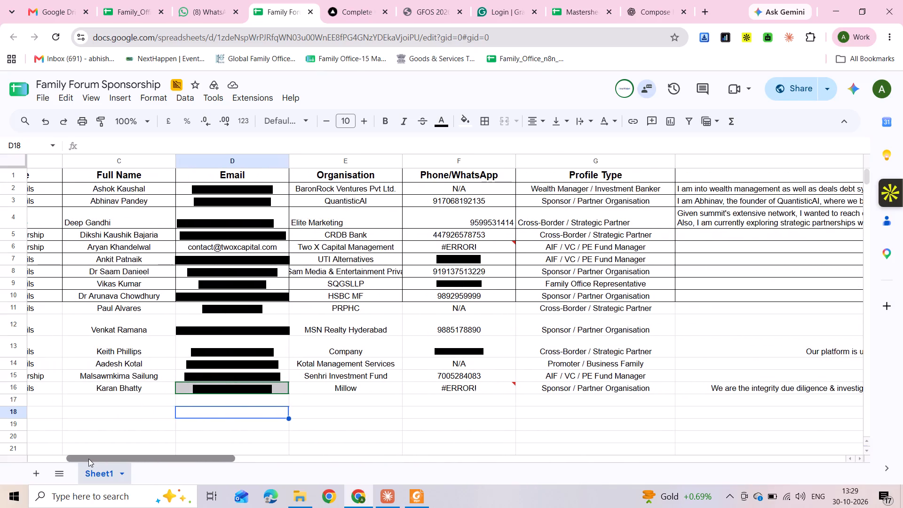
left_click_drag(88, 459, 87, 459)
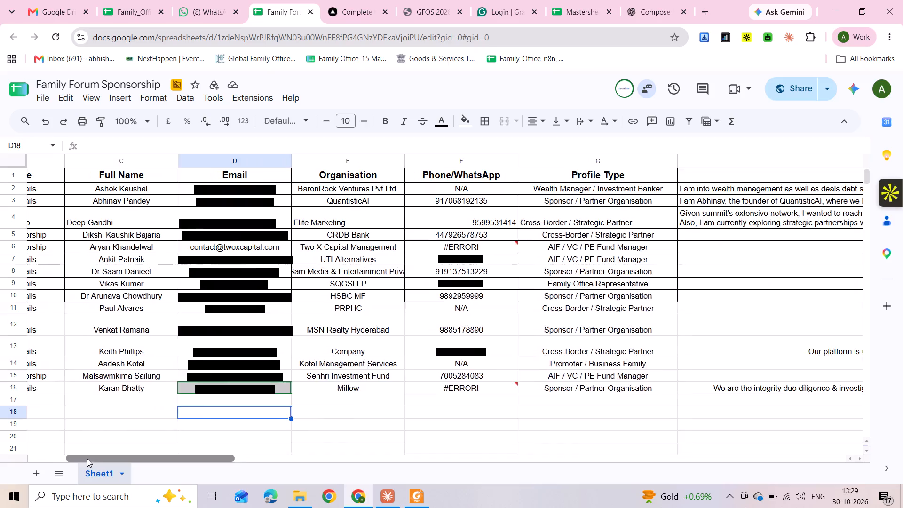
left_click_drag(87, 459, 71, 460)
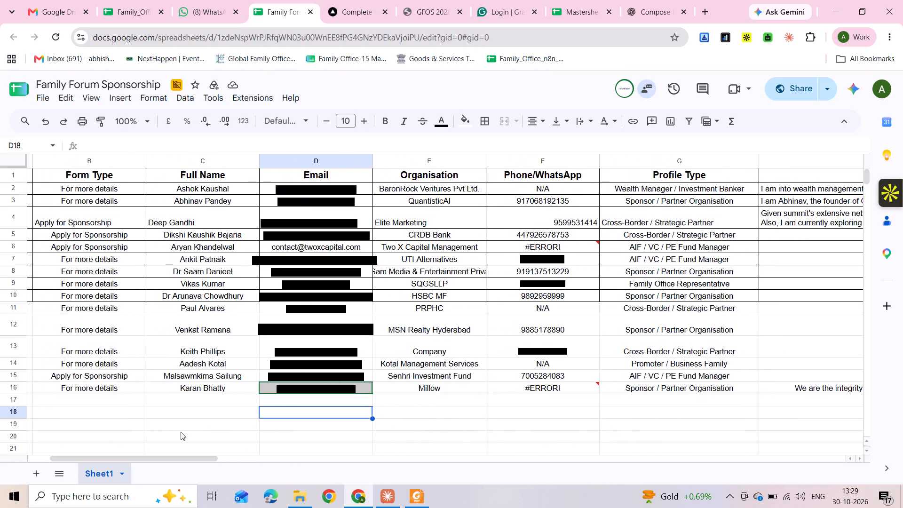
left_click(291, 391)
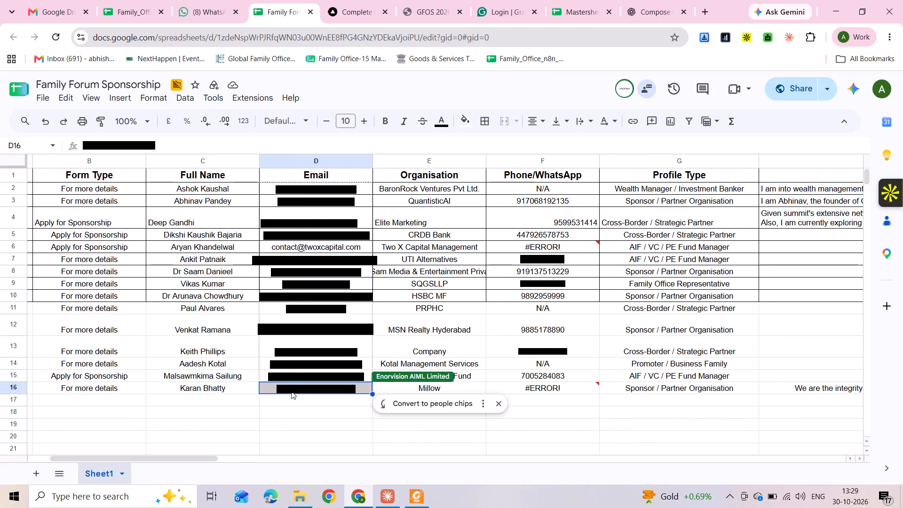
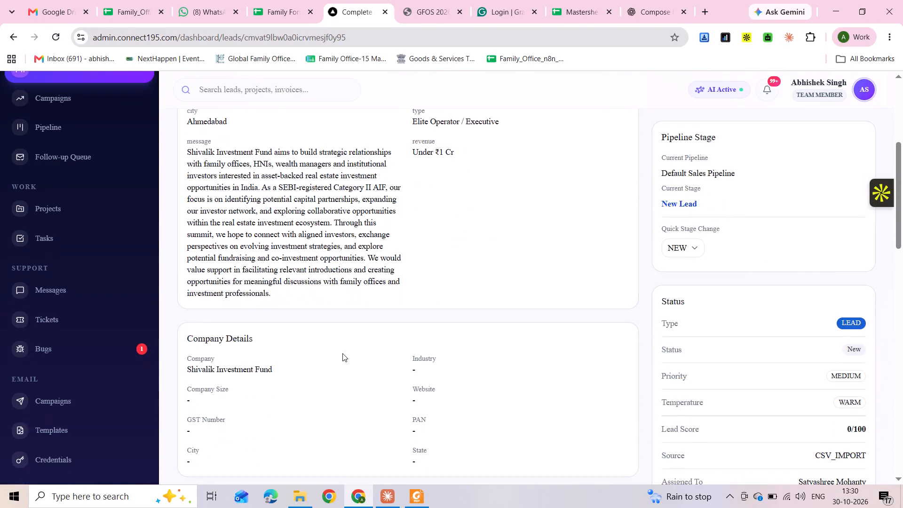
Copy the contact's email address from the Contact Information of the Shivalik Investment Fund lead.
scroll(342, 353, "up", 4)
left_click_drag(277, 221, 201, 216)
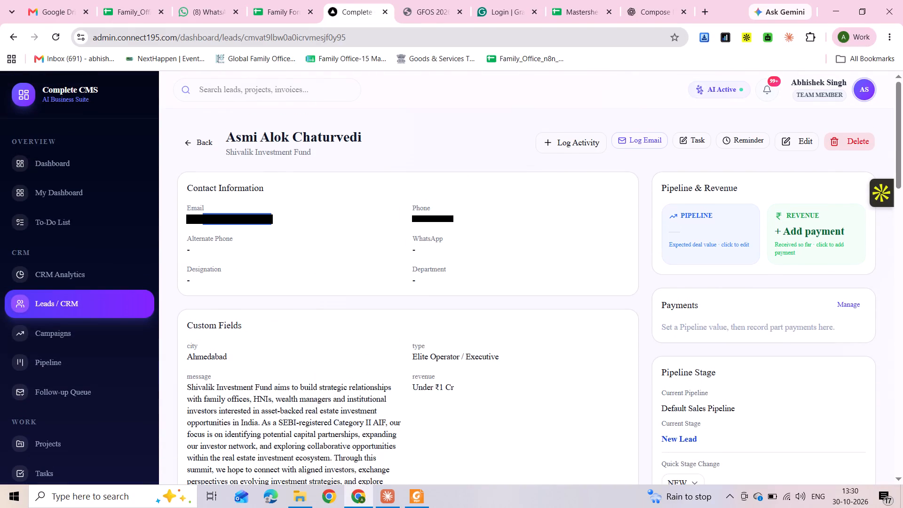
left_click_drag(201, 216, 200, 218)
left_click(320, 240)
left_click(279, 220)
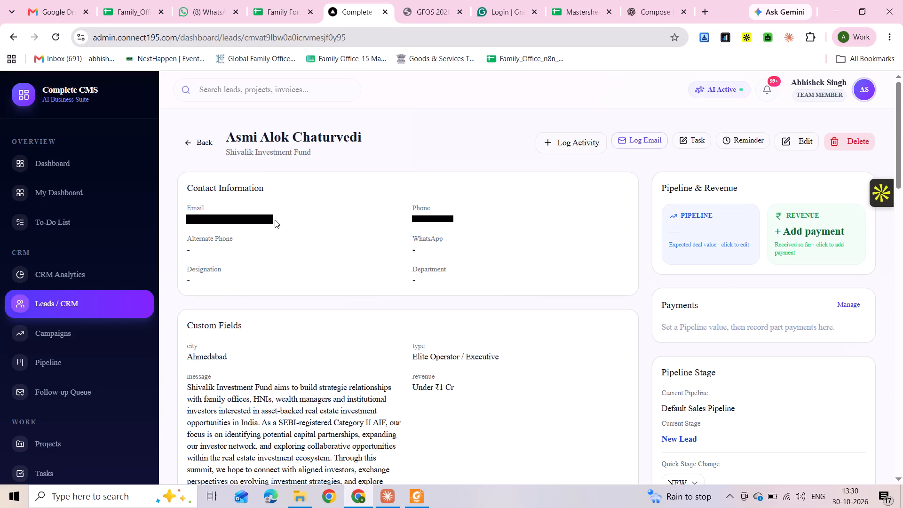
left_click_drag(275, 220, 185, 222)
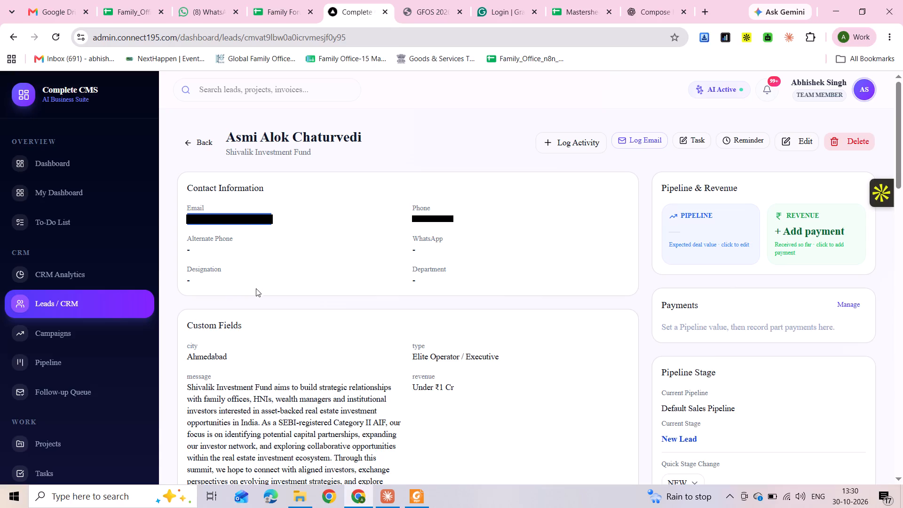
key("ctrl+c")
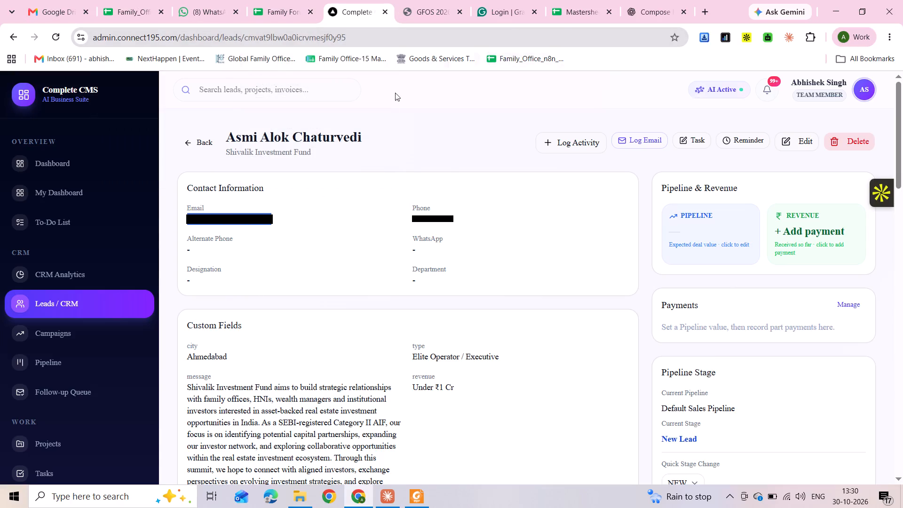
key("ctrl+c")
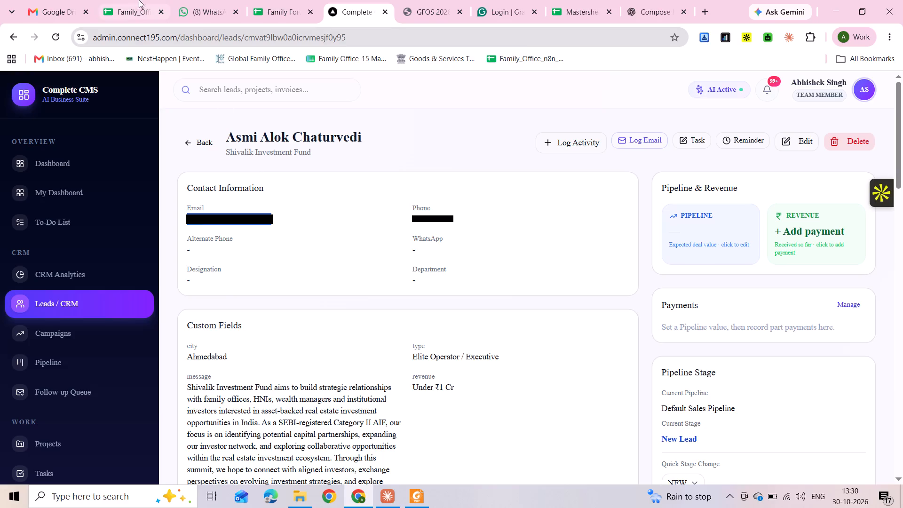
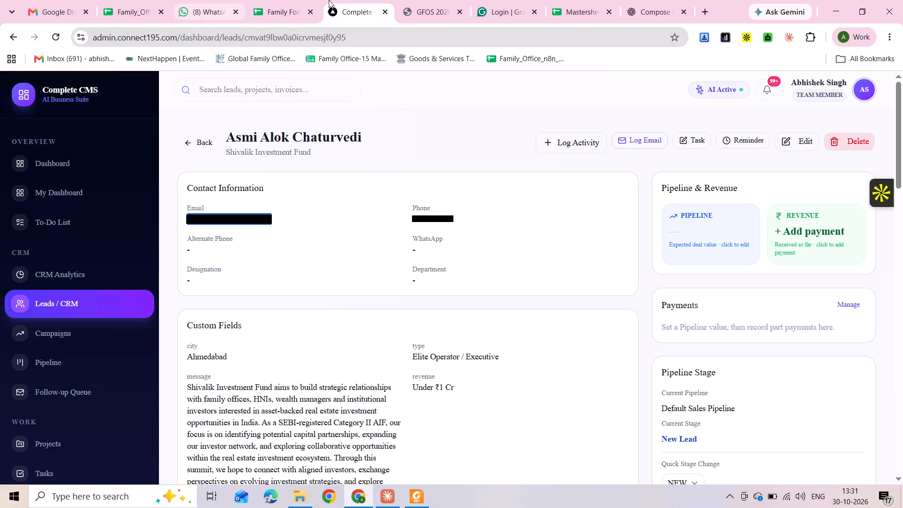
Go to the Campaigns overview in the CRM.
left_click(57, 334)
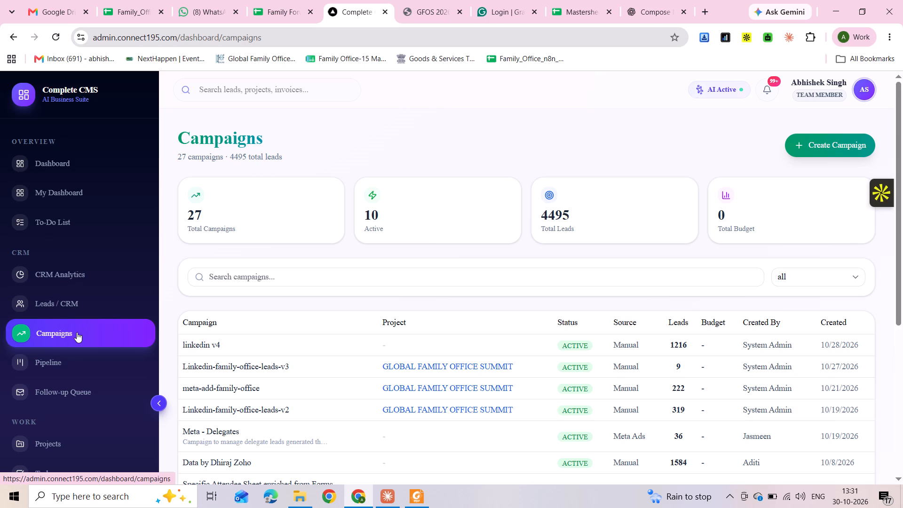
Search across the CRM's leads, projects and invoices for 82.
left_click(236, 88)
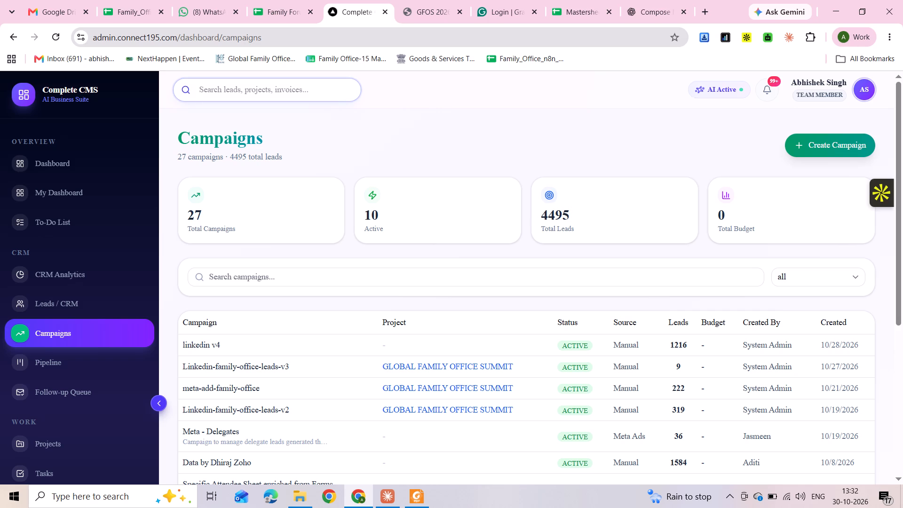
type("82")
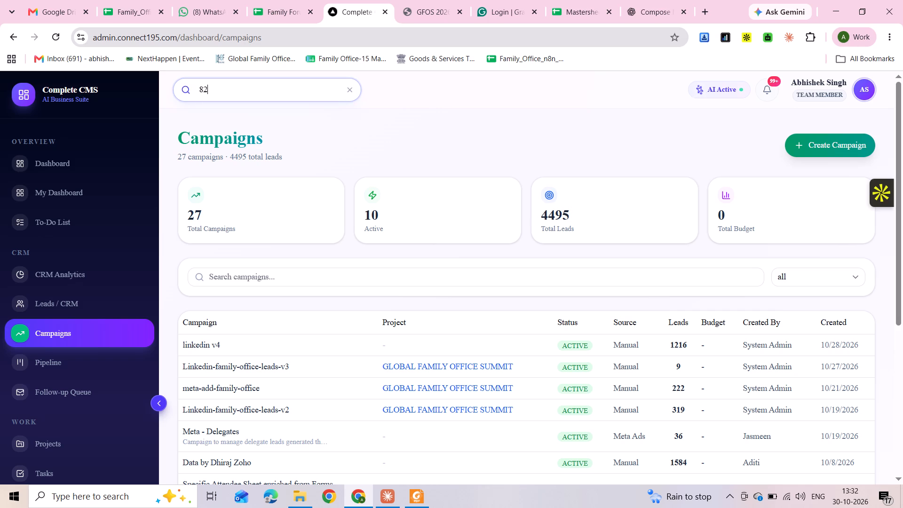
Extend the search across the CRM's leads, projects and invoices to 82099.
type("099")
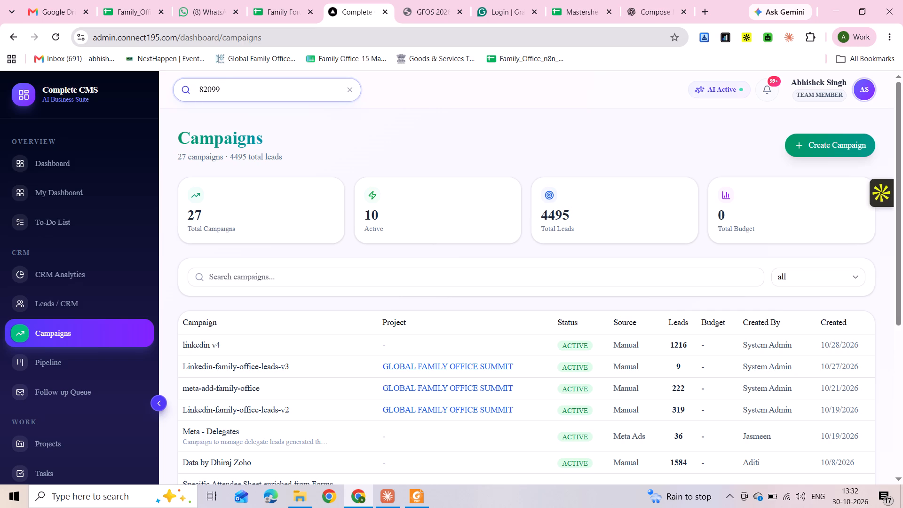
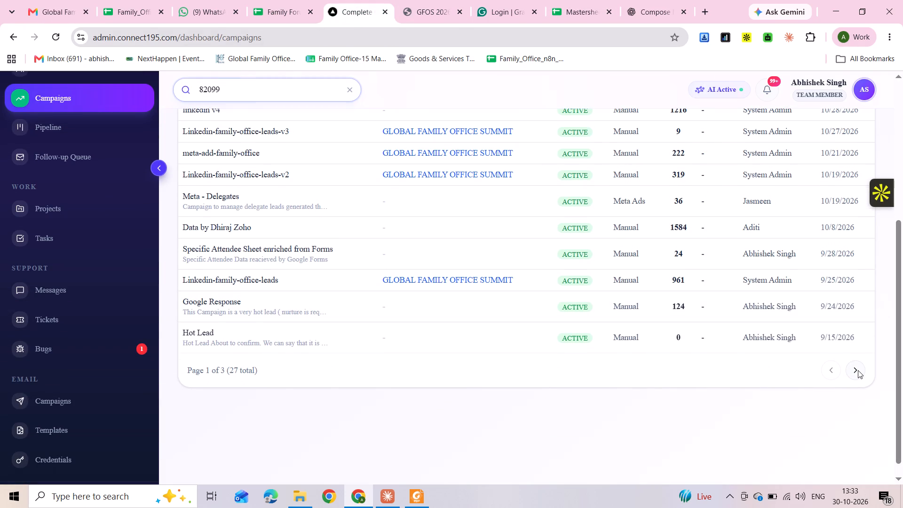
Open a campaign from page 3 of the campaigns list and review its leads down to the end of the first page.
left_click(855, 425)
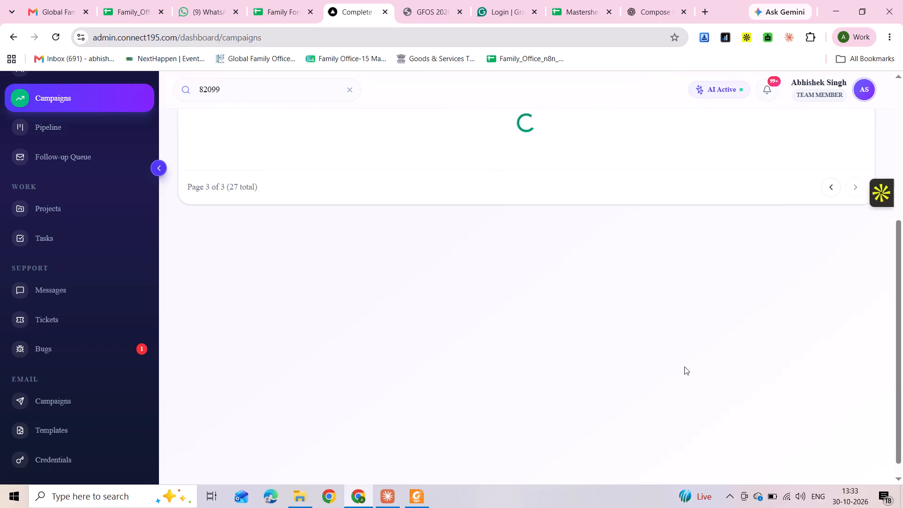
left_click(208, 291)
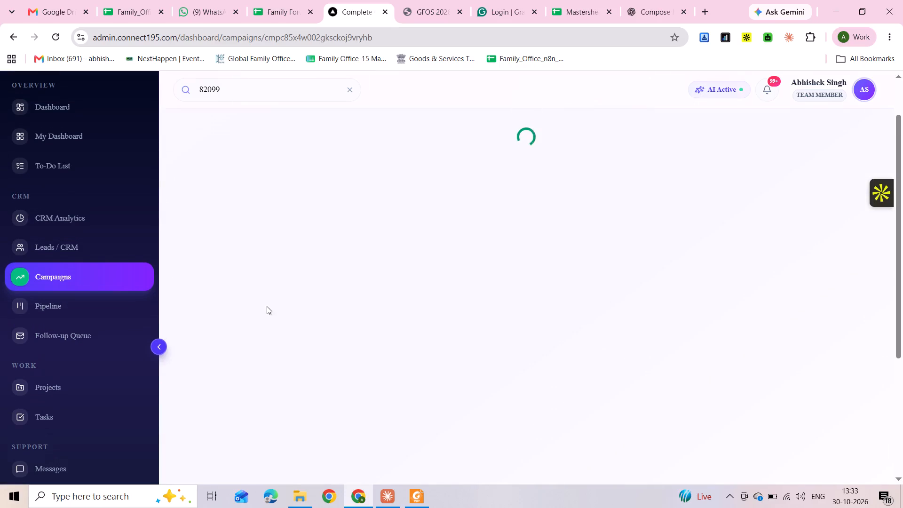
scroll(334, 322, "down", 5)
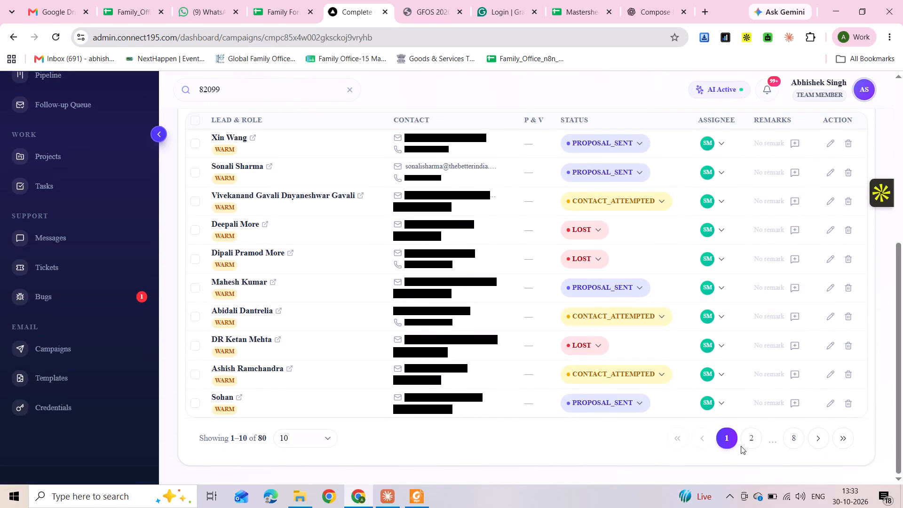
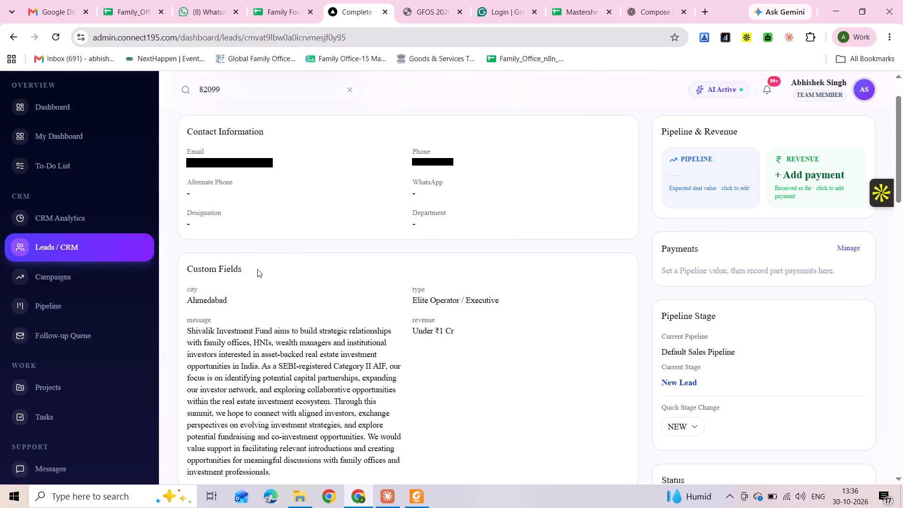
Return from the Shivalik Investment Fund lead record to the campaign's lead list.
scroll(180, 120, "up", 4)
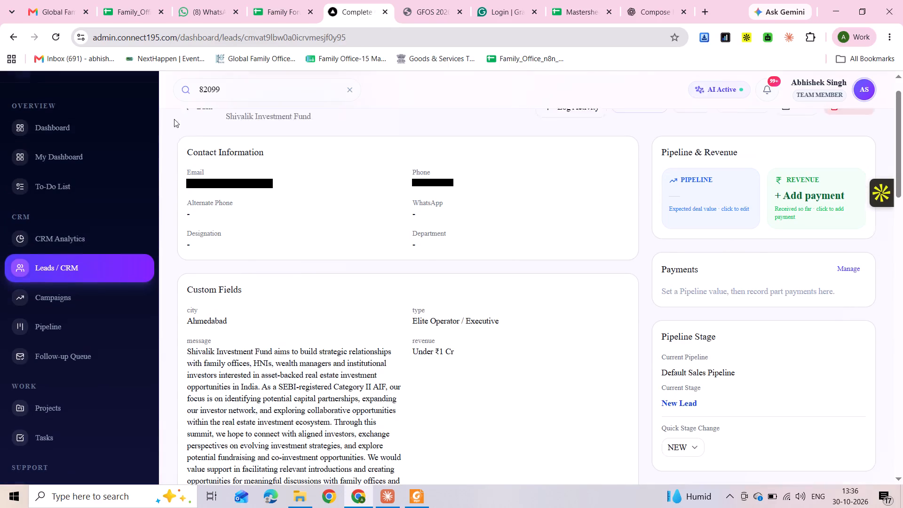
left_click(189, 135)
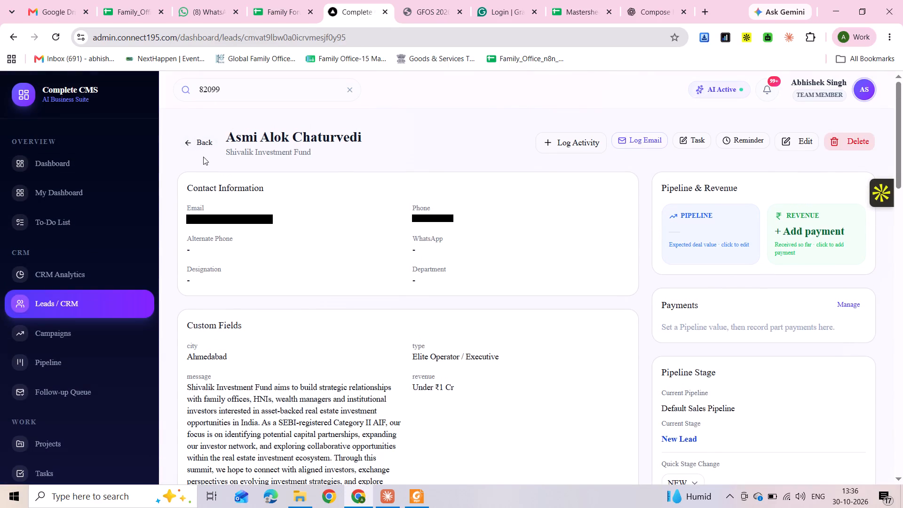
left_click(195, 141)
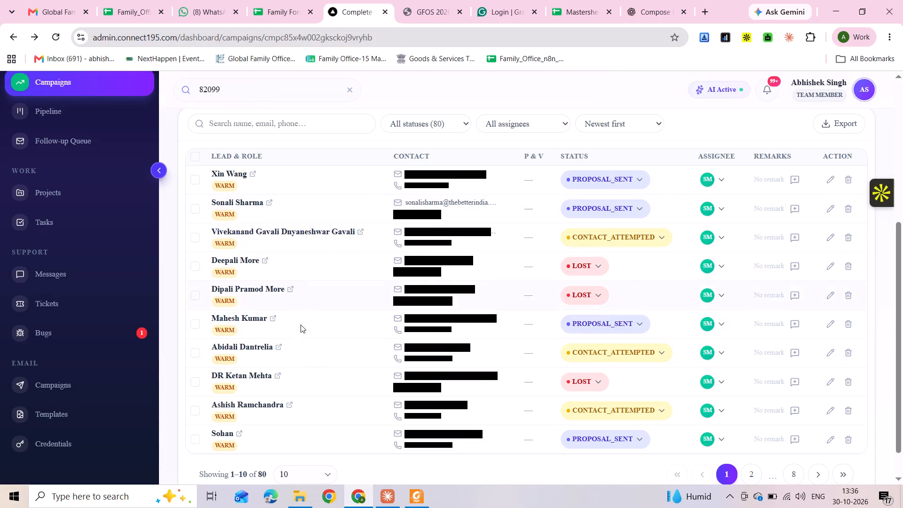
Set the campaign's lead list to show 50 leads per page.
scroll(277, 365, "up", 2)
scroll(277, 365, "down", 3)
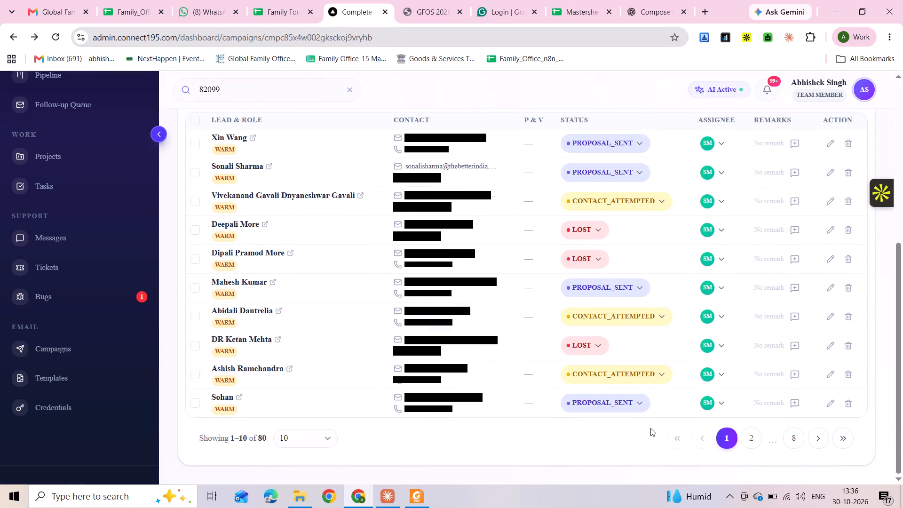
left_click(310, 441)
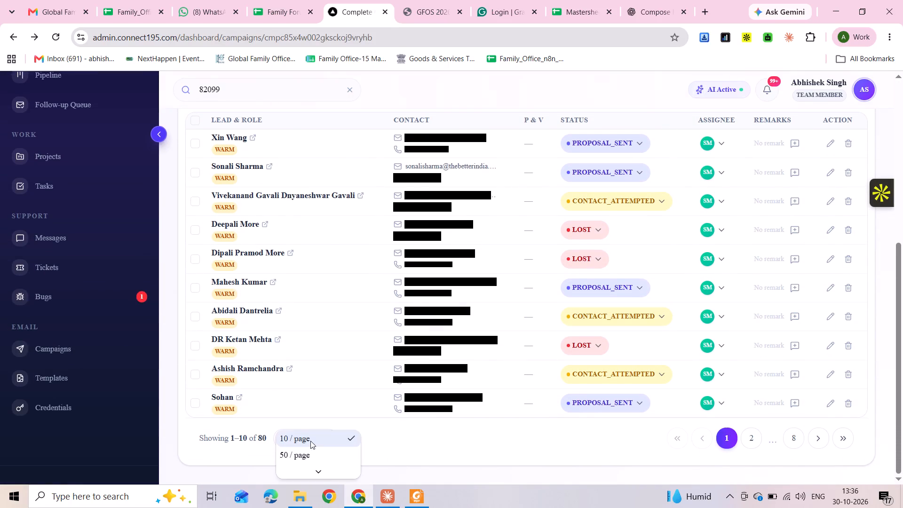
left_click(299, 454)
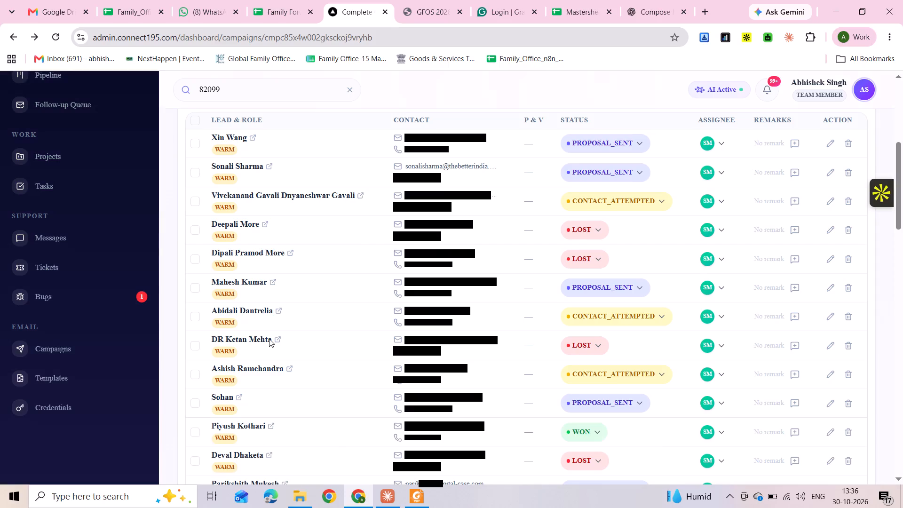
Open the record of the Pikmrady lead, listed directly below the Shivalik Investment Fund contact in the campaign list.
scroll(267, 349, "down", 2)
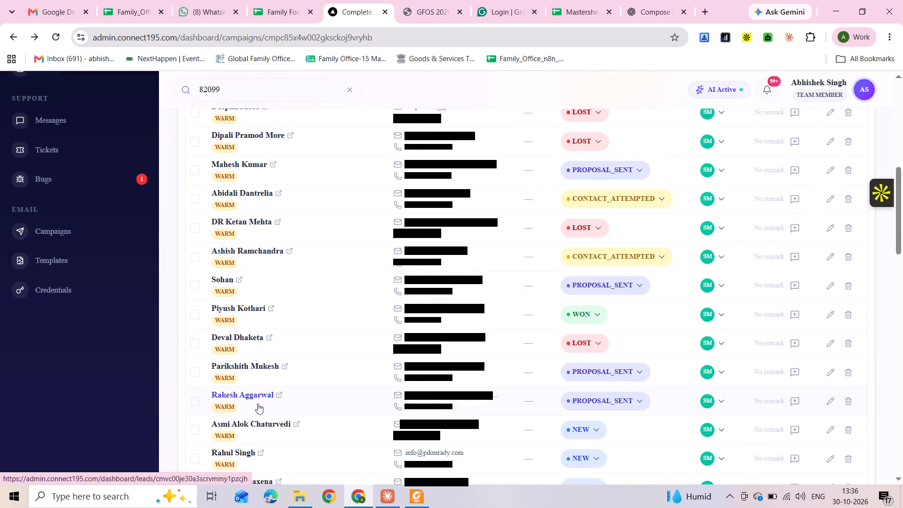
scroll(260, 426, "down", 1)
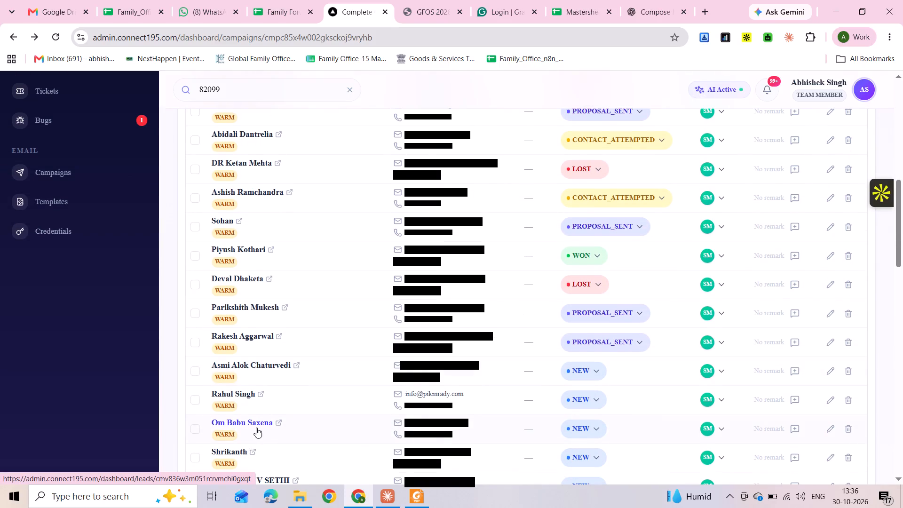
left_click(239, 397)
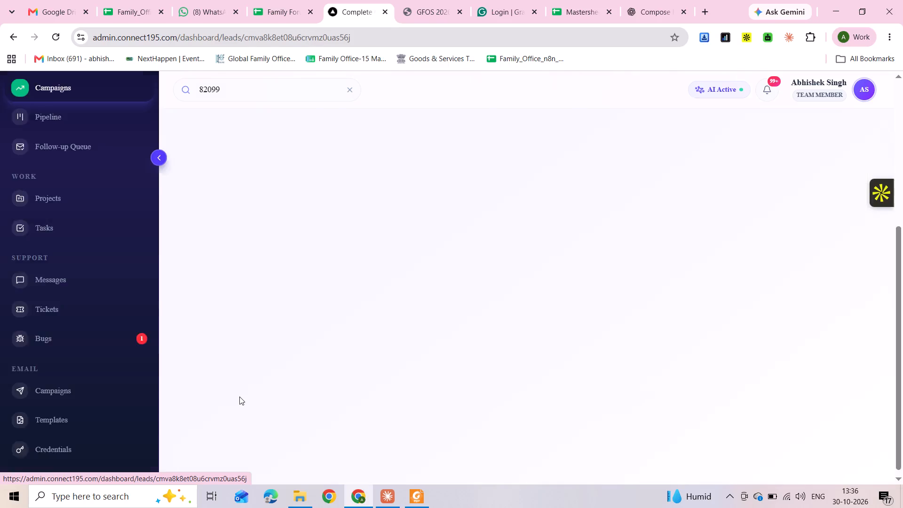
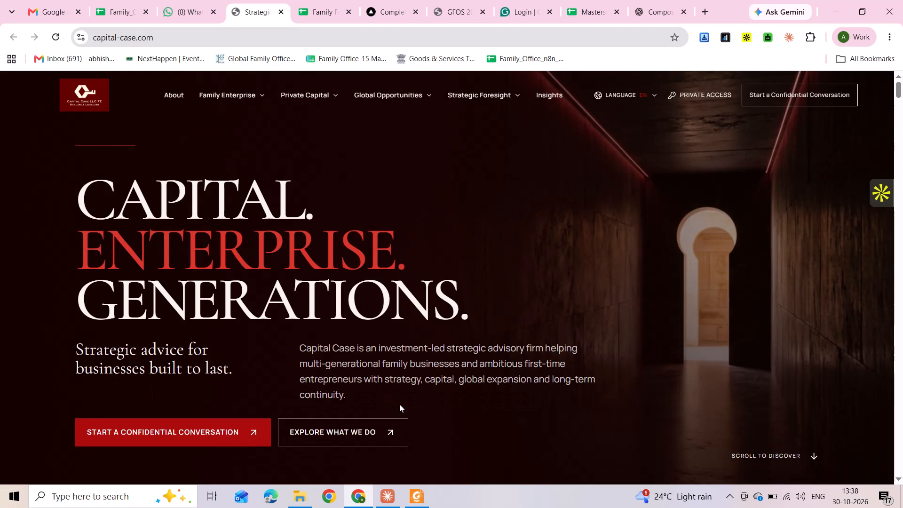
Examine the Capital Case homepage from its opening introduction through the "What Capital Case Is" section.
scroll(389, 391, "down", 4)
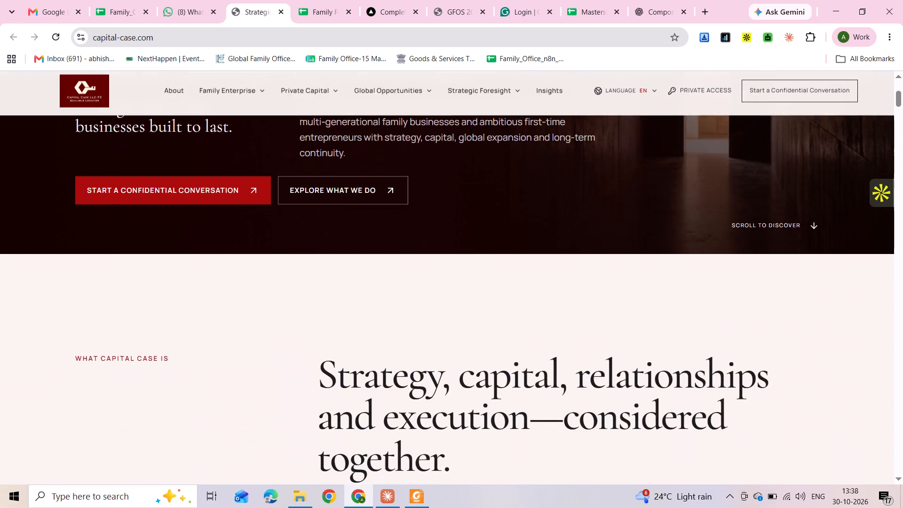
scroll(389, 391, "down", 4)
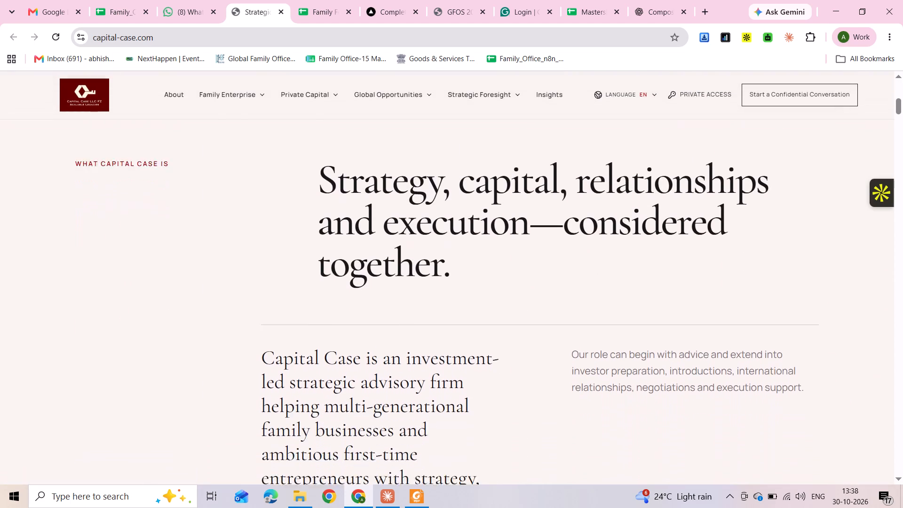
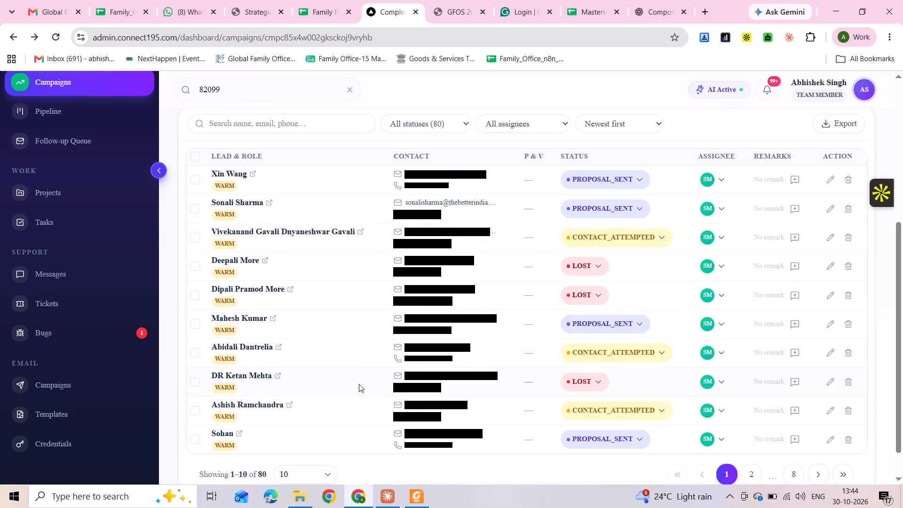
Go to page 2 of the campaign's lead list, showing leads 11–20.
scroll(693, 411, "down", 2)
left_click(752, 437)
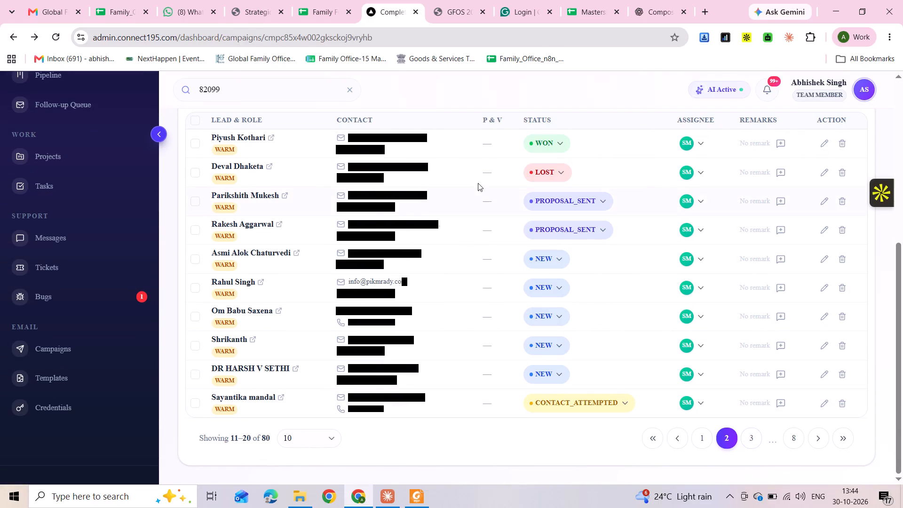
left_click(692, 201)
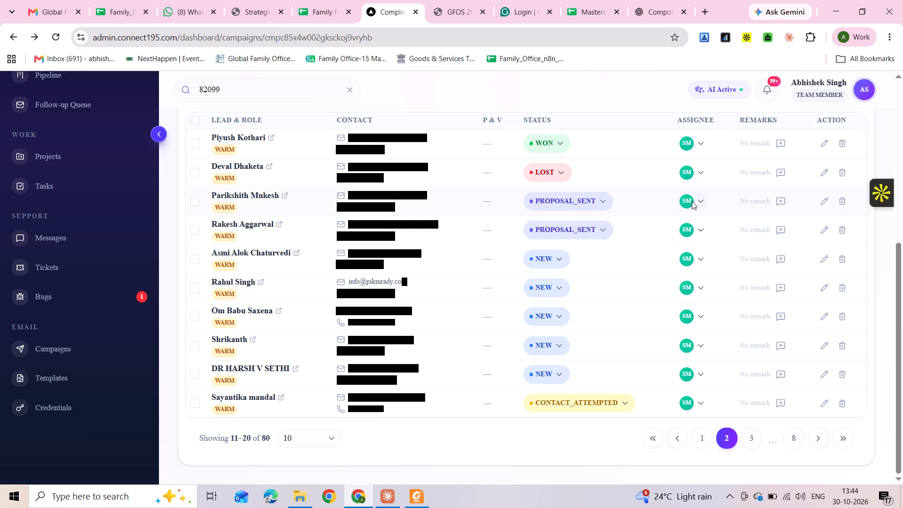
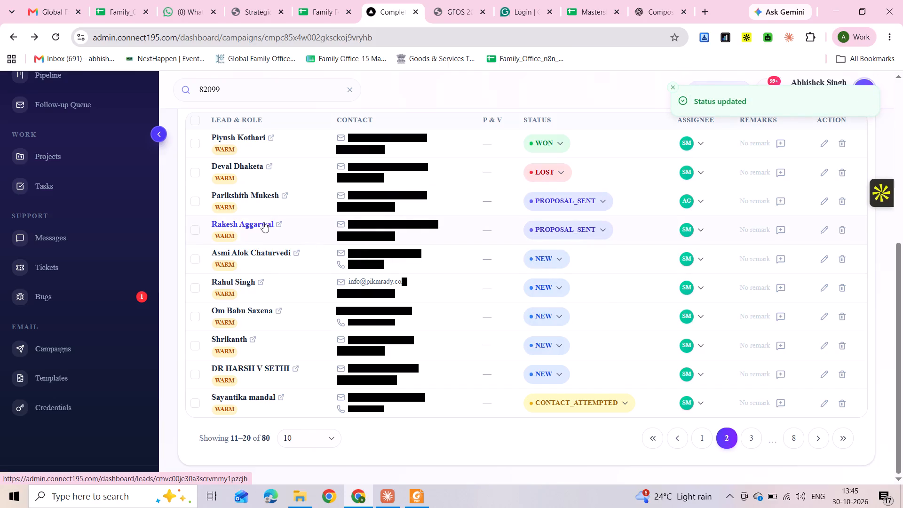
scroll(428, 310, "down", 6)
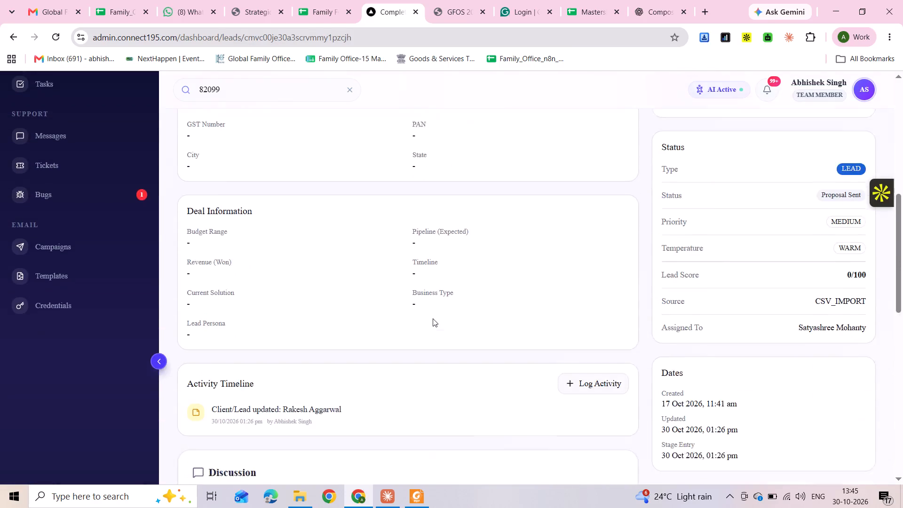
scroll(433, 318, "down", 2)
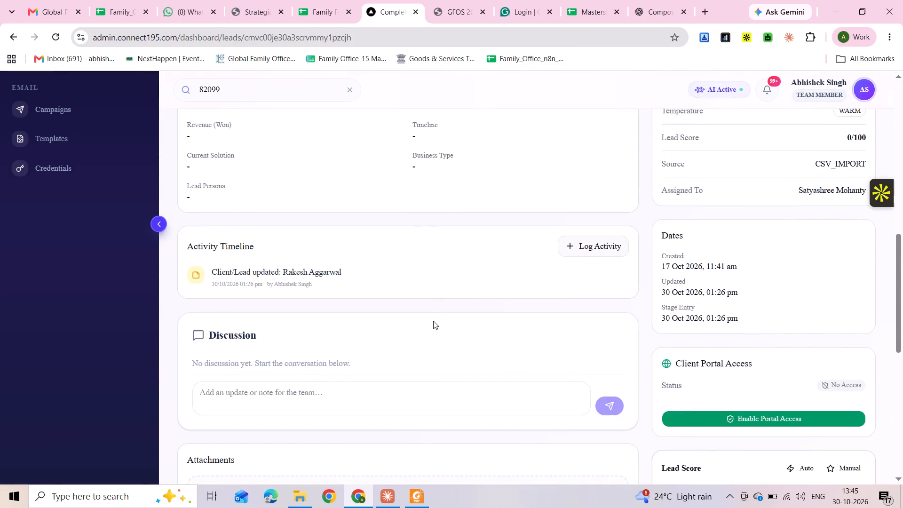
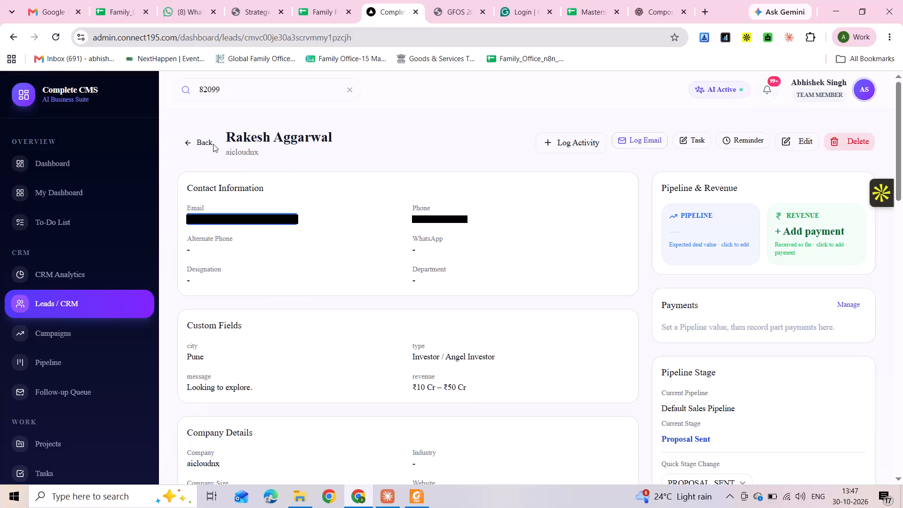
Return to page 2 of the campaign's lead list and set the aicloudnx lead's status to Contact Attempted.
left_click(199, 137)
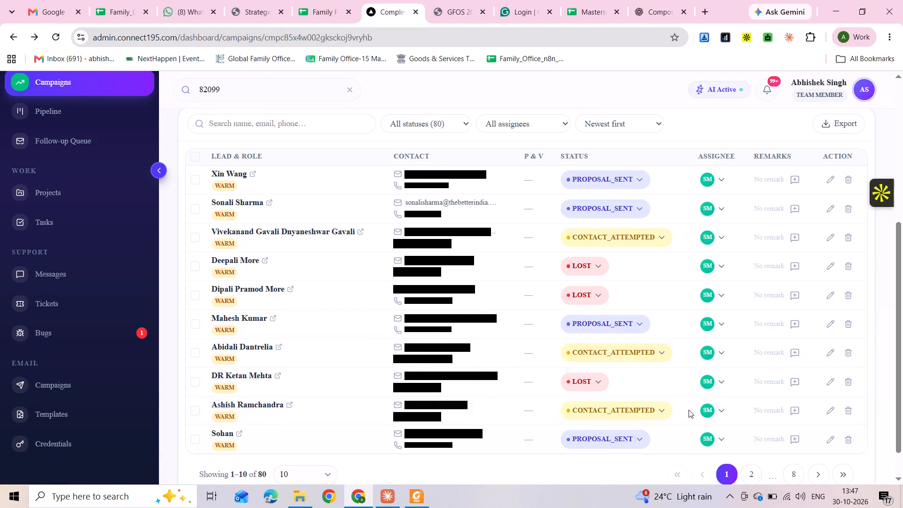
scroll(690, 415, "down", 1)
left_click(755, 435)
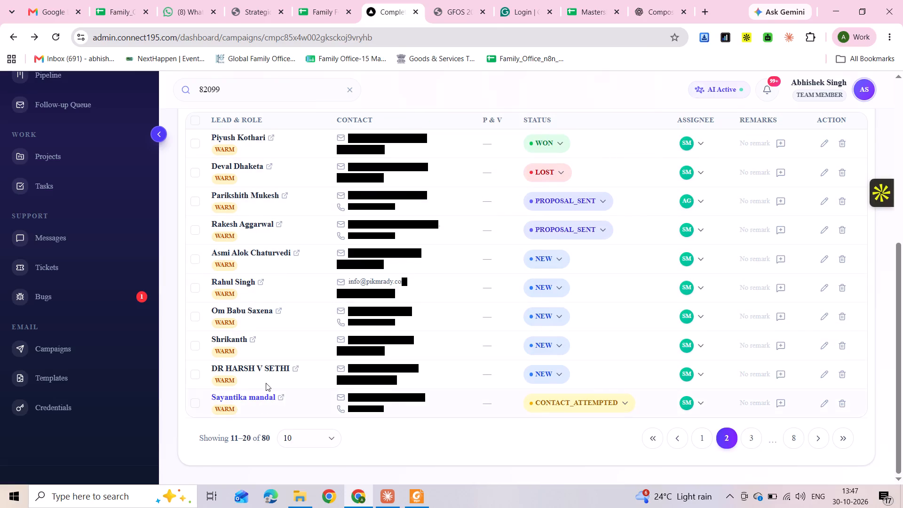
left_click(538, 227)
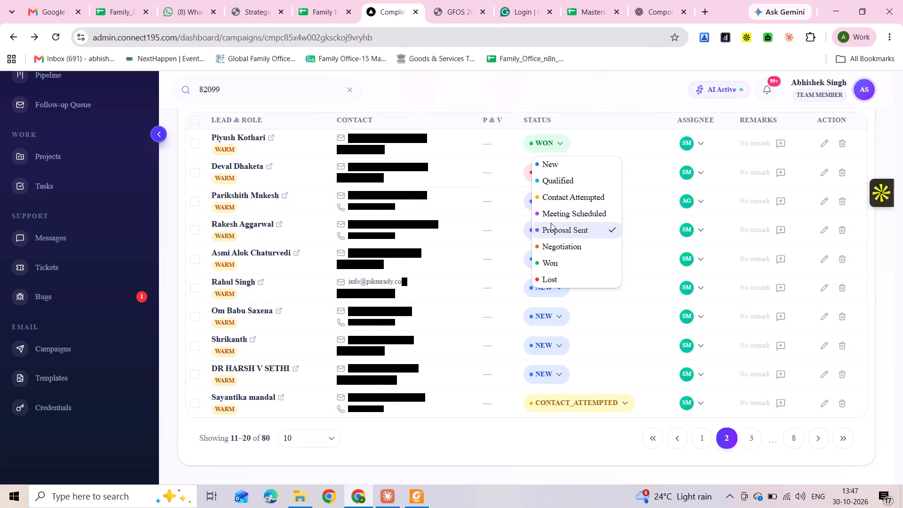
left_click(560, 200)
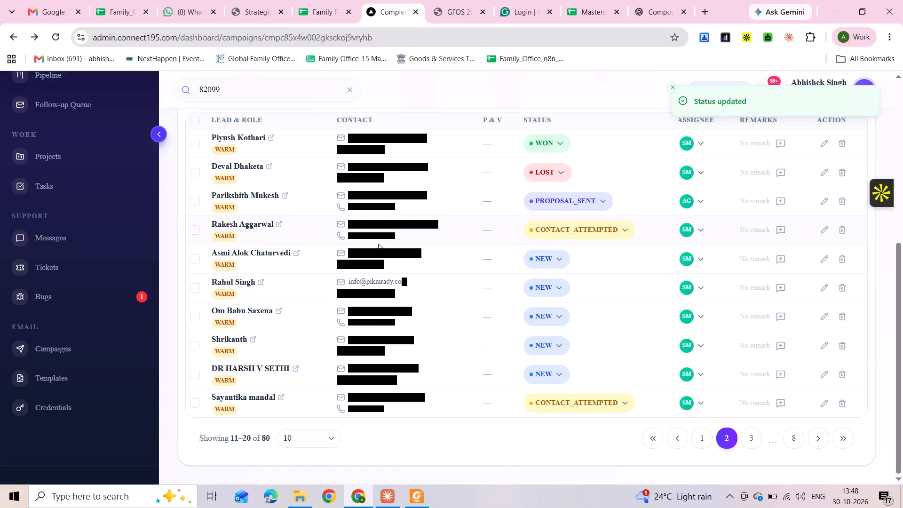
Post the discussion note "Invitation note sed and waiting for the confirmation" on the aicloudnx lead's record.
left_click(263, 228)
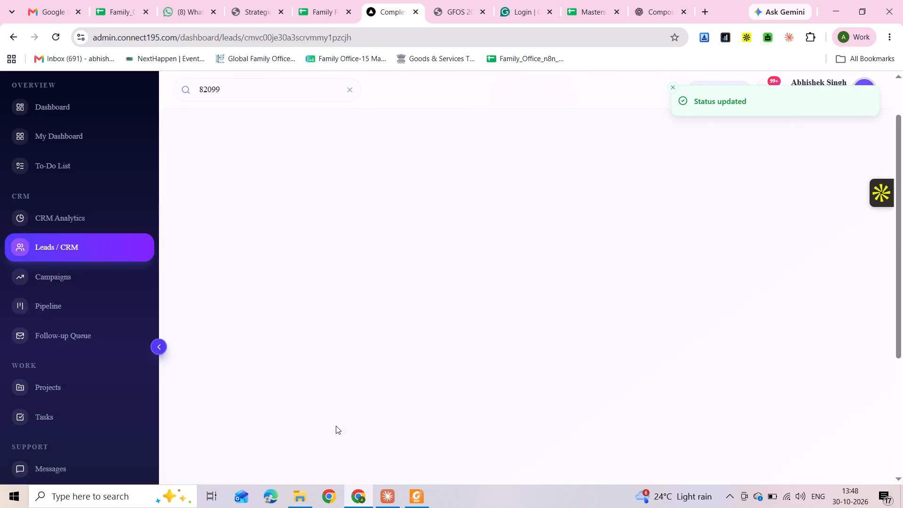
scroll(307, 388, "down", 12)
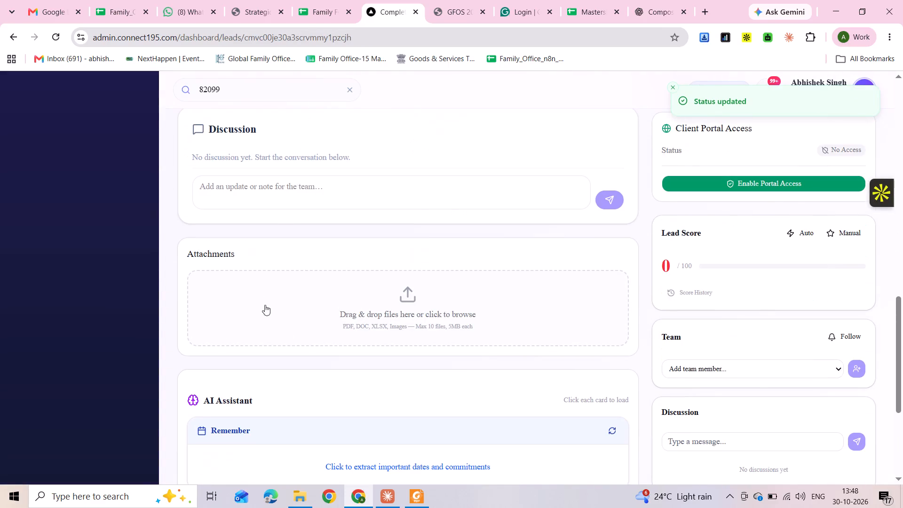
left_click(268, 196)
type("Invitation note sed and waiting for the")
key("space")
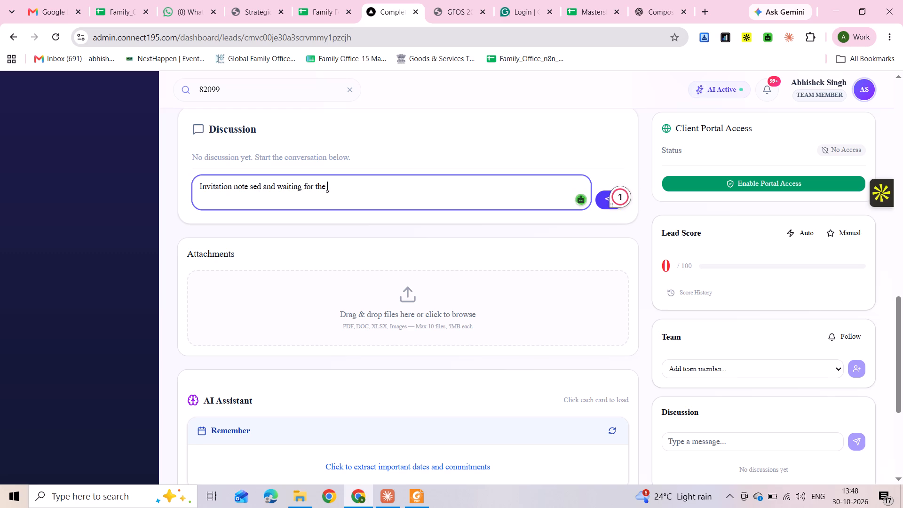
type("cob")
key("BackSpace")
type("nfirmation")
key("space")
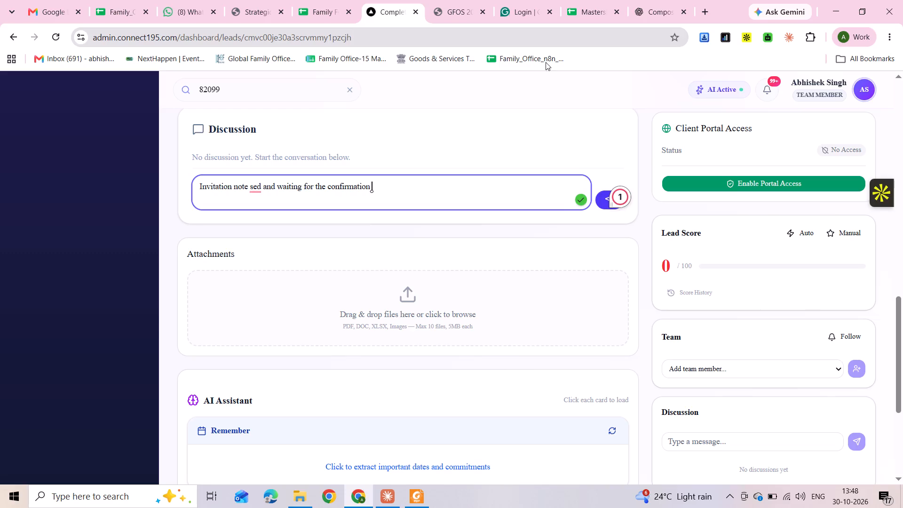
left_click(605, 191)
scroll(337, 212, "up", 5)
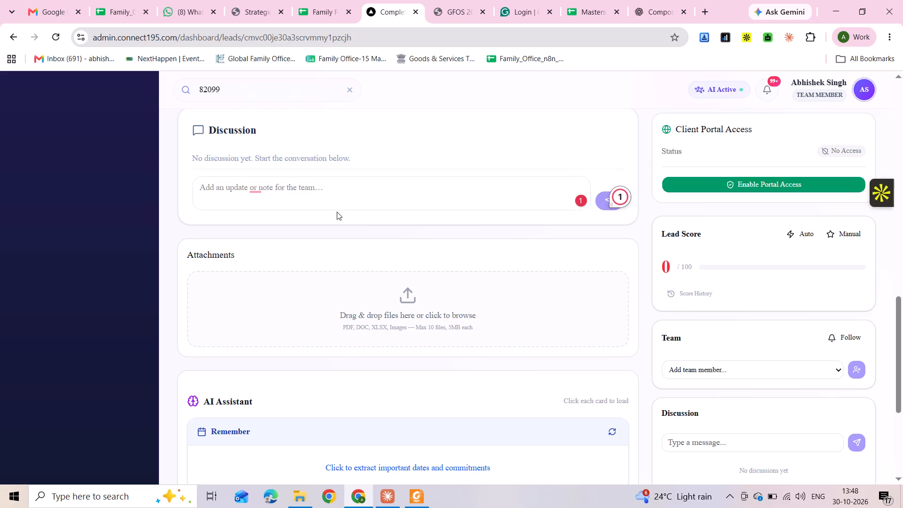
scroll(337, 212, "up", 12)
Return to page 2 of the campaign's lead list and open the status options of the lead directly below the aicloudnx lead.
left_click(184, 142)
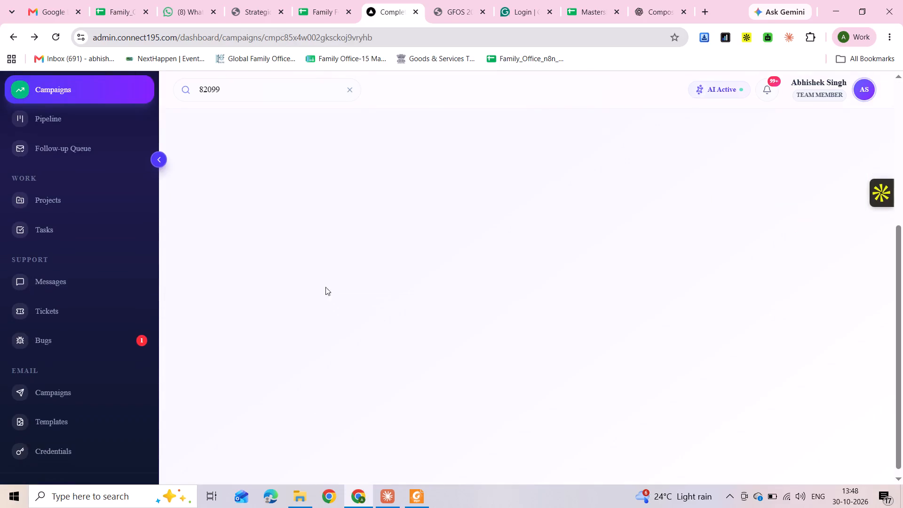
scroll(576, 380, "down", 2)
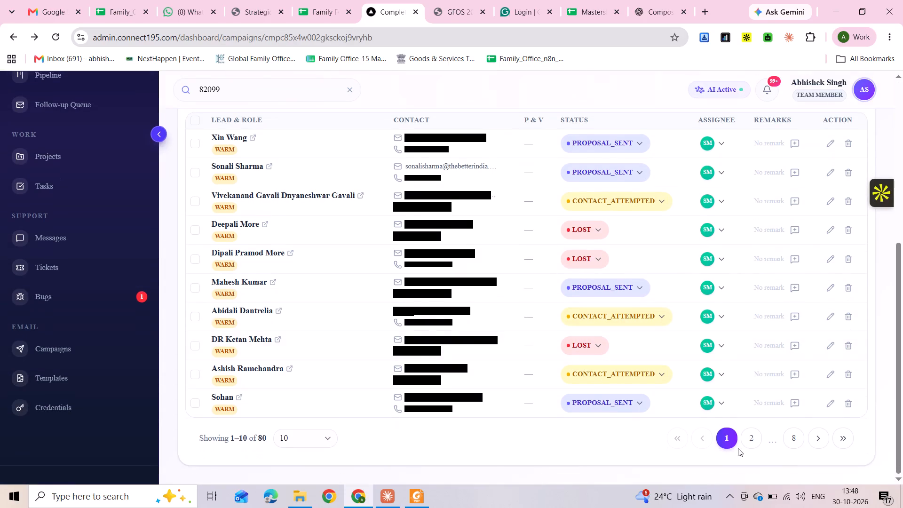
left_click(748, 439)
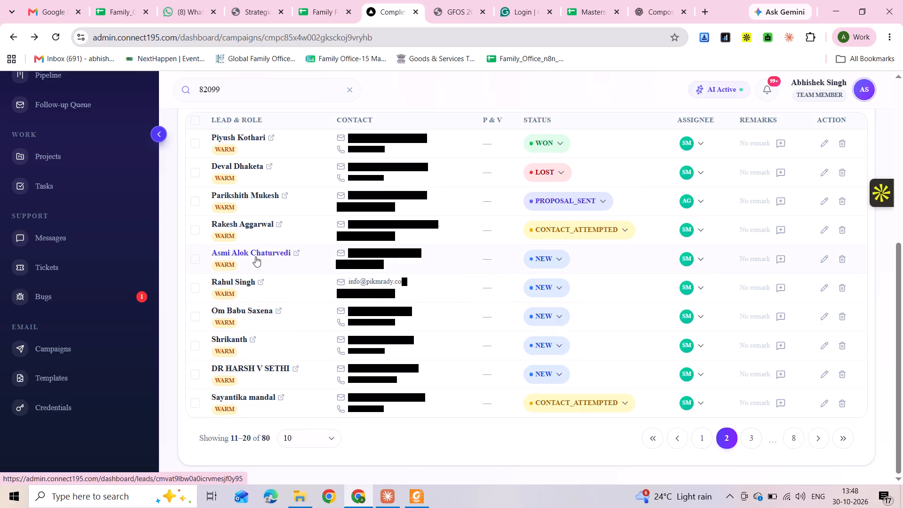
left_click(543, 256)
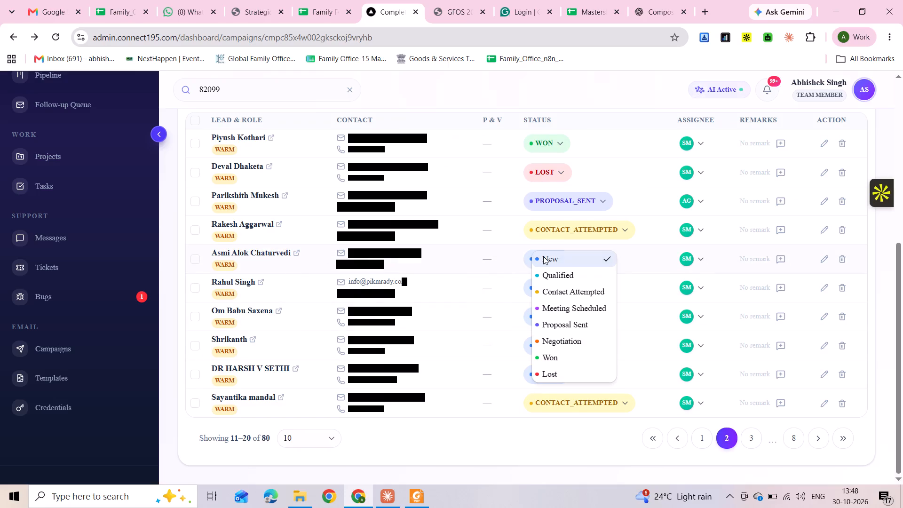
Set the status of the lead directly below the aicloudnx lead to Won.
left_click(552, 355)
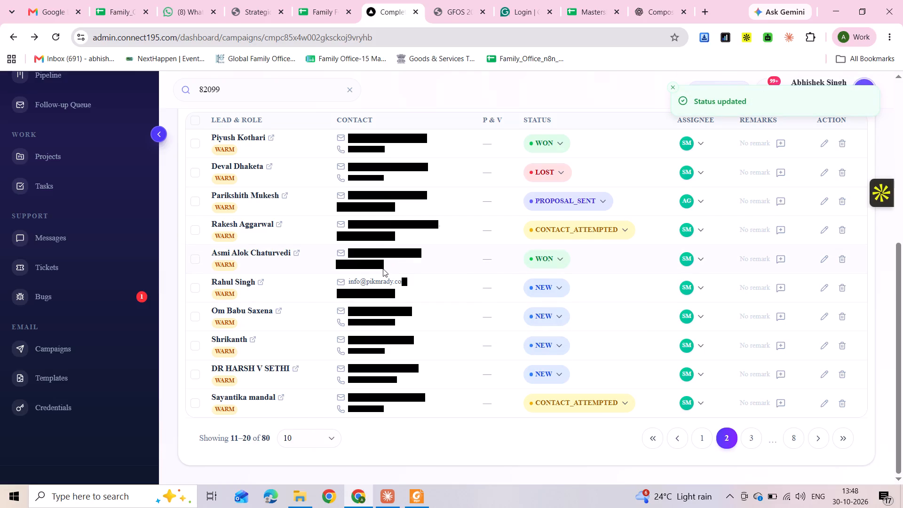
left_click(226, 280)
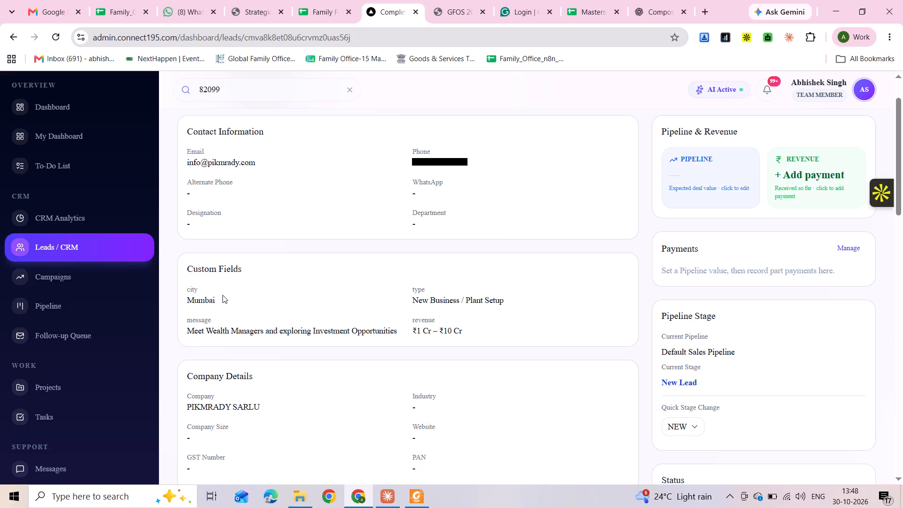